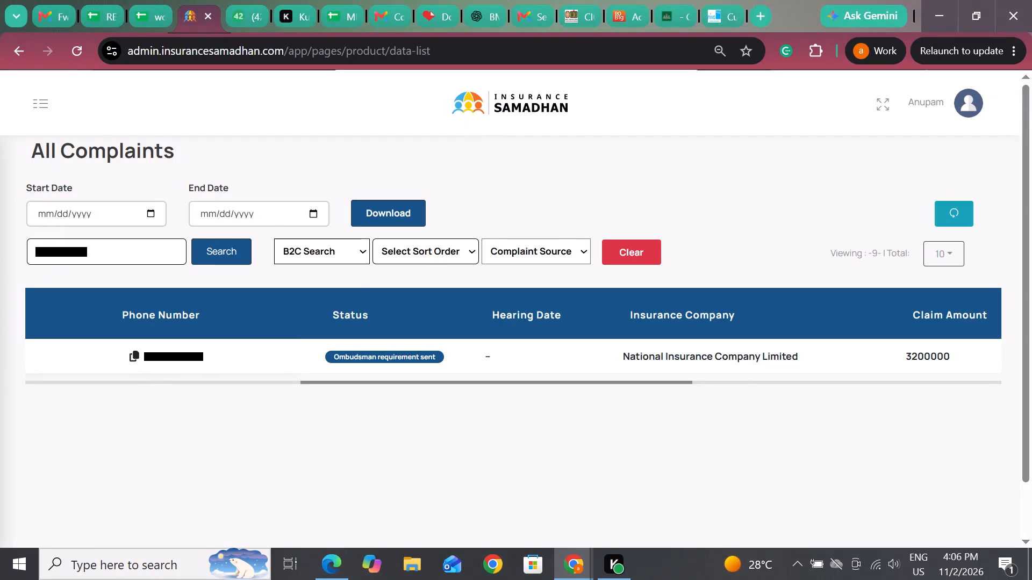
Review the complaint record's columns in the All Complaints table, including status, insurance company and policy number.
{"action": "scroll", "coordinate": [201, 357], "scroll_direction": "right", "scroll_amount": 3}
{"action": "scroll", "coordinate": [198, 358], "scroll_direction": "left", "scroll_amount": 4}
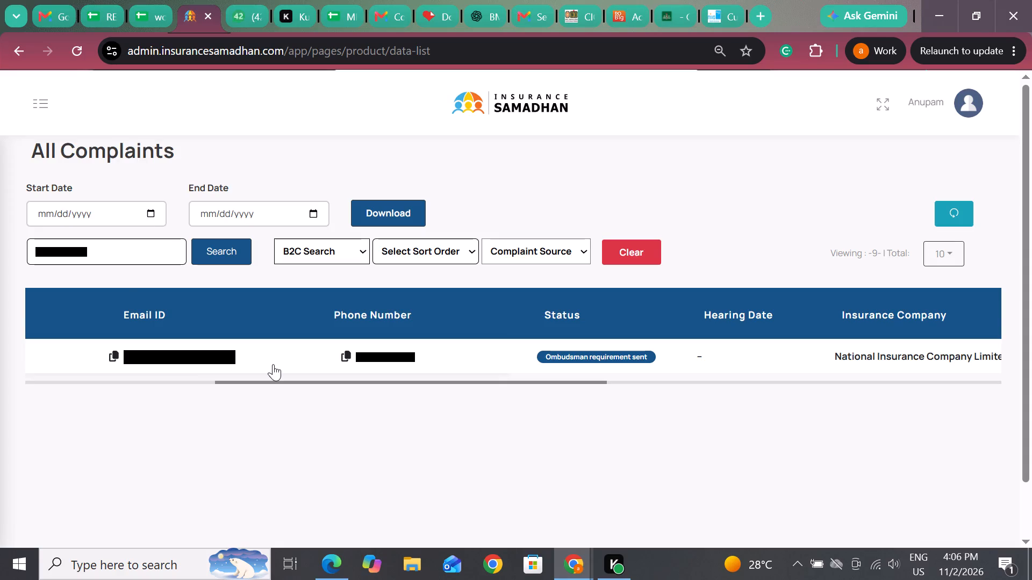
{"action": "scroll", "coordinate": [273, 364], "scroll_direction": "right", "scroll_amount": 1}
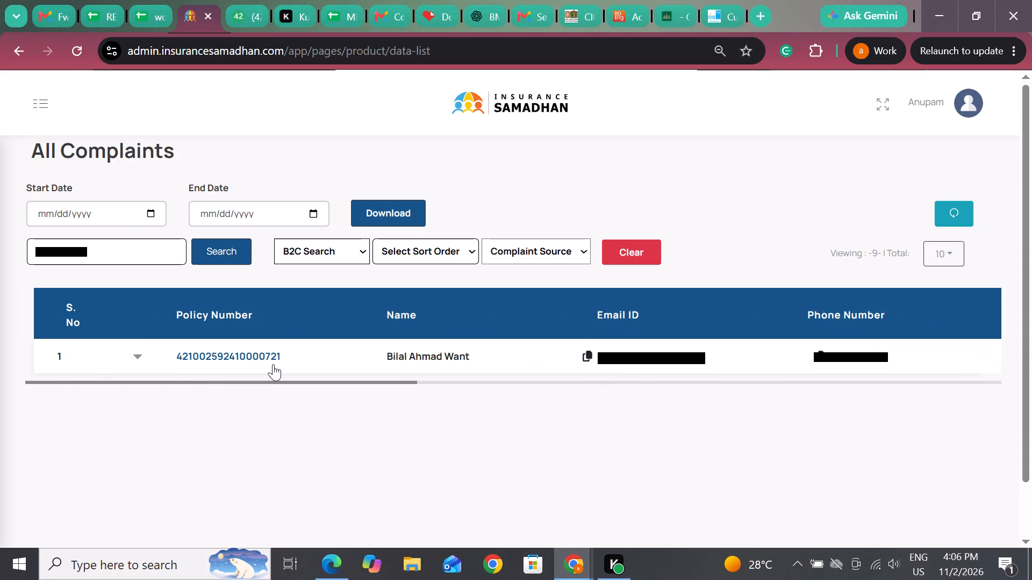
{"action": "scroll", "coordinate": [276, 364], "scroll_direction": "up", "scroll_amount": 2}
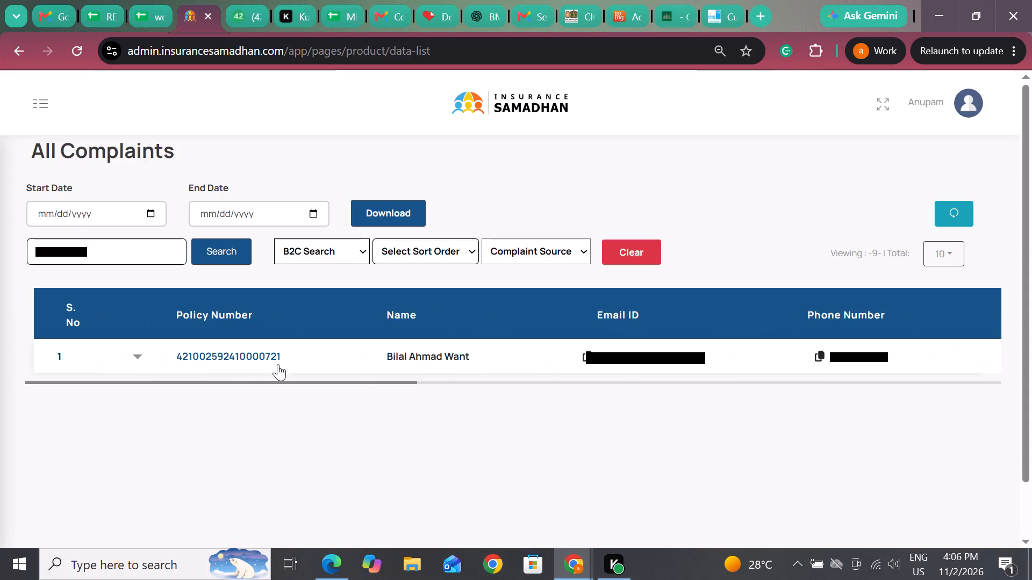
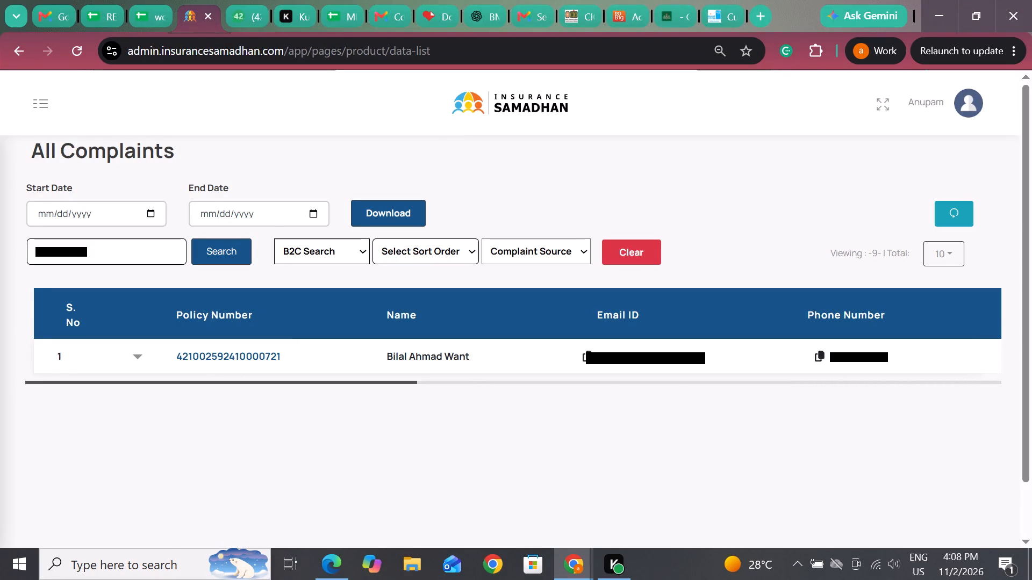
Check the Status column of the listed complaint record in the All Complaints table.
{"action": "left_click_drag", "start_coordinate": [239, 382], "coordinate": [298, 385]}
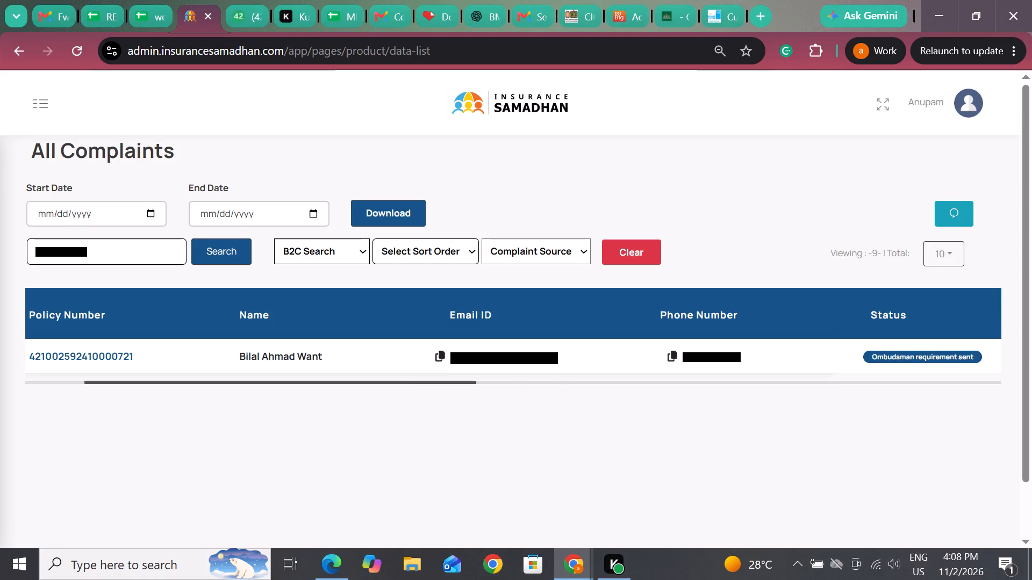
Expand the listed complaint record's action row and open its Communication Log to check the entries.
{"action": "scroll", "coordinate": [407, 376], "scroll_direction": "up", "scroll_amount": 1}
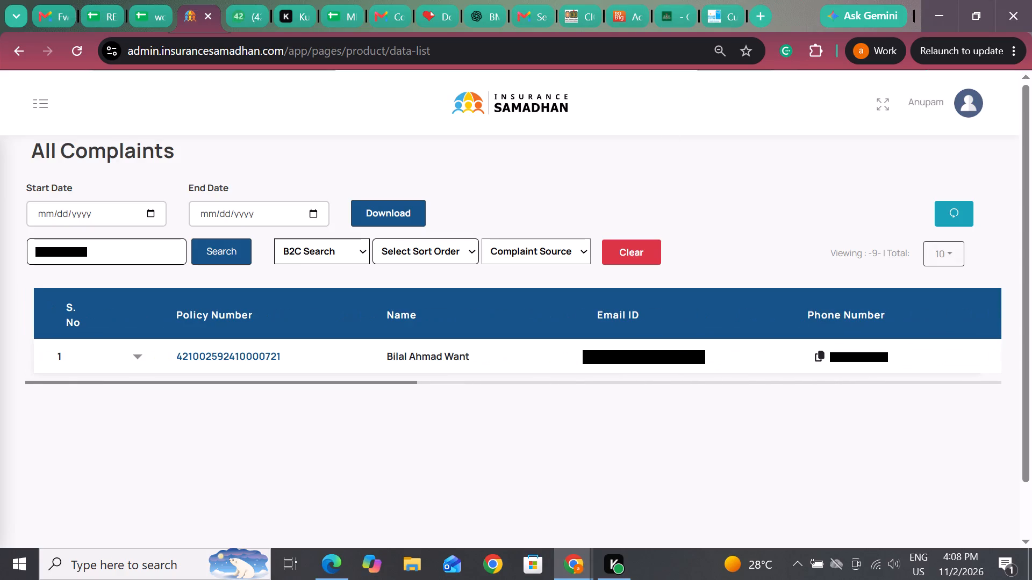
{"action": "scroll", "coordinate": [407, 376], "scroll_direction": "left", "scroll_amount": 1}
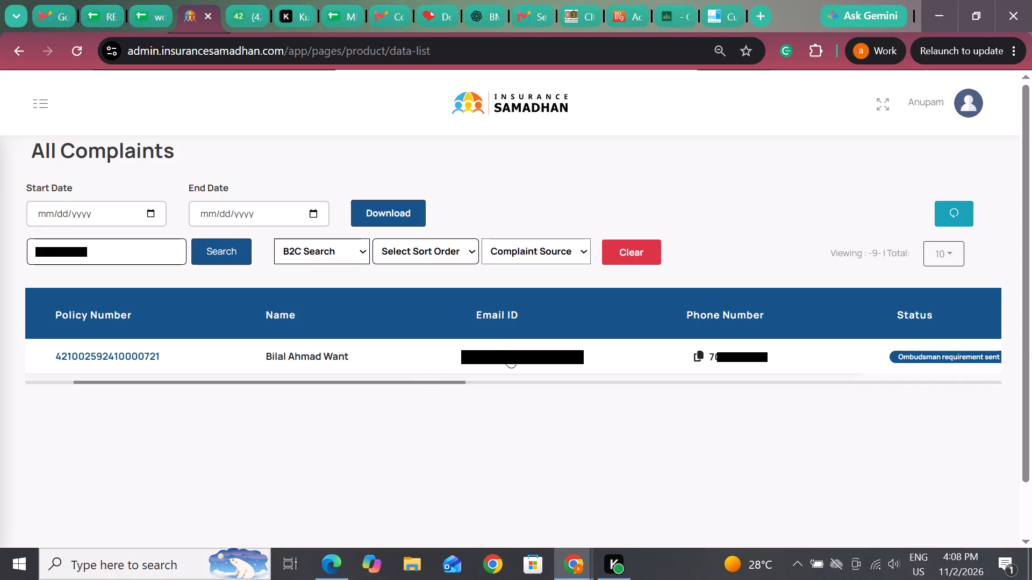
{"action": "scroll", "coordinate": [497, 343], "scroll_direction": "left", "scroll_amount": 1}
{"action": "left_click", "coordinate": [613, 354]}
{"action": "scroll", "coordinate": [613, 354], "scroll_direction": "left", "scroll_amount": 1}
{"action": "left_click", "coordinate": [670, 398]}
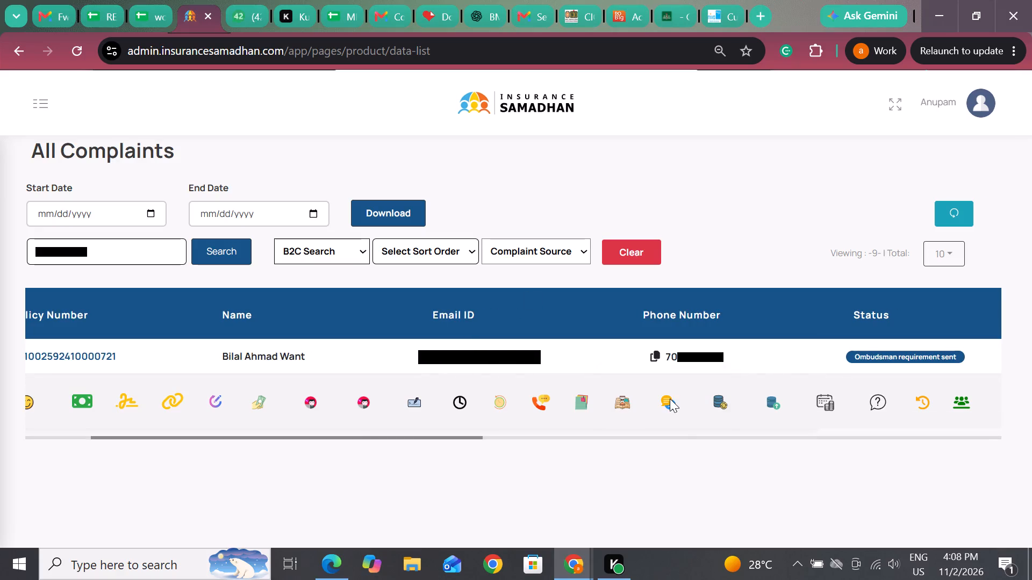
{"action": "scroll", "coordinate": [386, 320], "scroll_direction": "up", "scroll_amount": 8}
{"action": "left_click", "coordinate": [280, 142]}
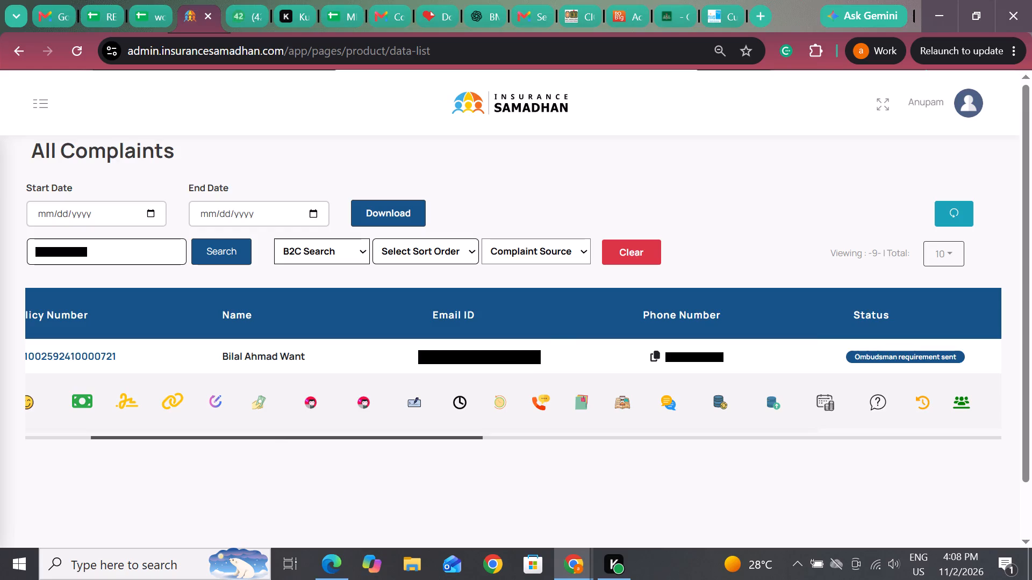
Reopen the complaint record's Communication Log and read the Complaint Communication entries.
{"action": "scroll", "coordinate": [200, 343], "scroll_direction": "up", "scroll_amount": 1}
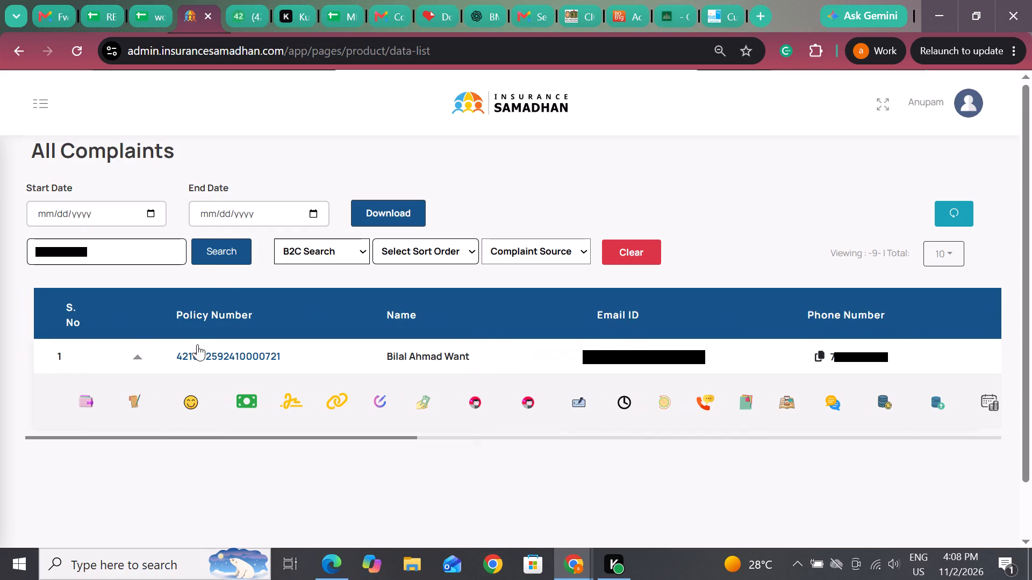
{"action": "left_click", "coordinate": [140, 350]}
{"action": "scroll", "coordinate": [286, 352], "scroll_direction": "left", "scroll_amount": 3}
{"action": "left_click", "coordinate": [405, 352]}
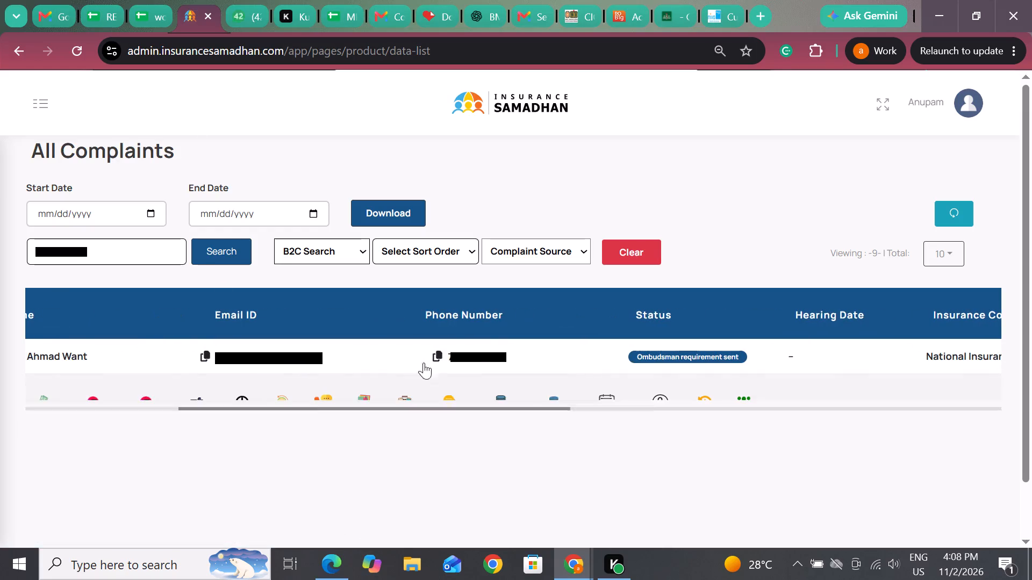
{"action": "left_click", "coordinate": [447, 404]}
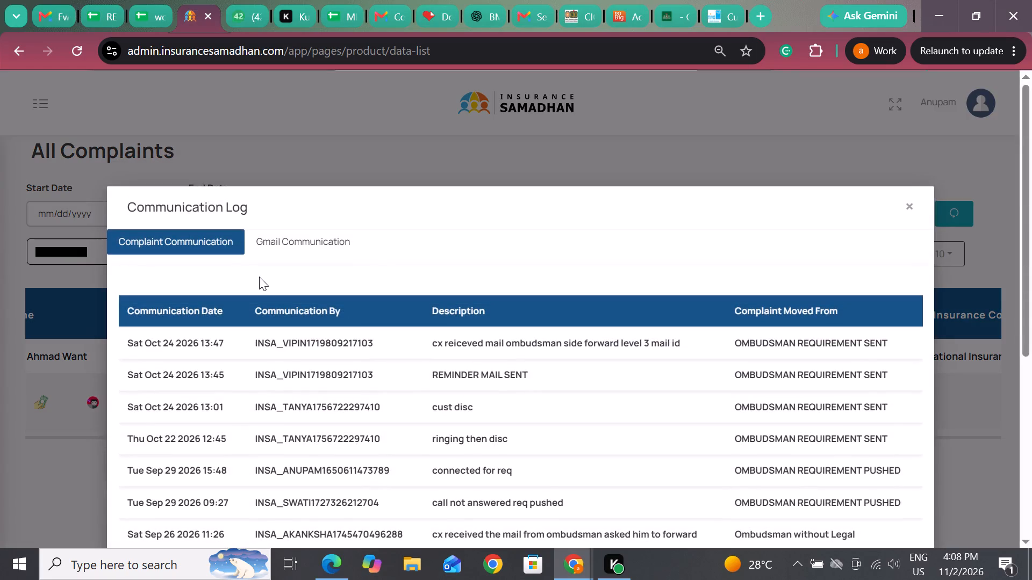
{"action": "scroll", "coordinate": [259, 277], "scroll_direction": "up", "scroll_amount": 6}
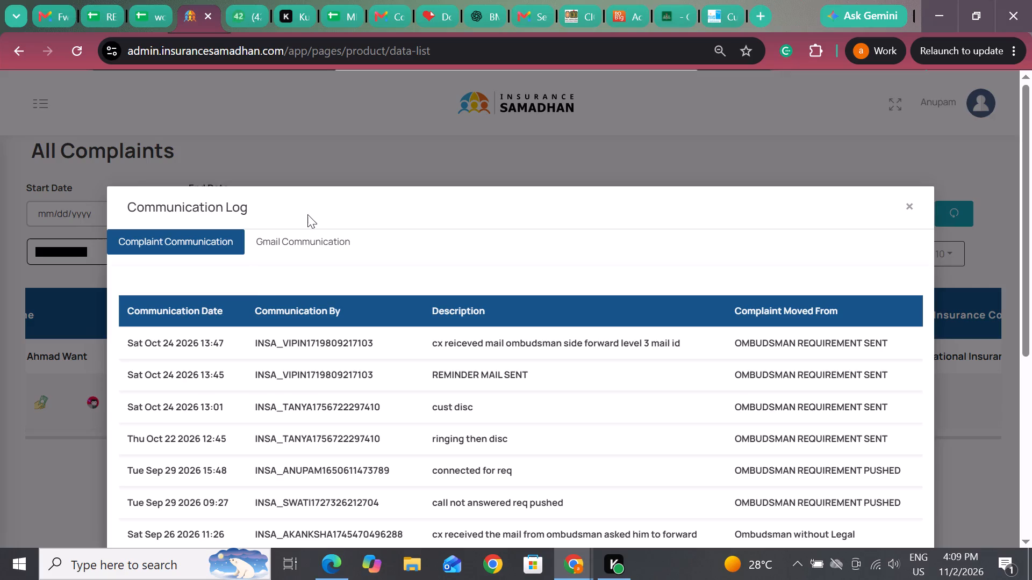
{"action": "scroll", "coordinate": [316, 214], "scroll_direction": "up", "scroll_amount": 2}
{"action": "left_click", "coordinate": [227, 113]}
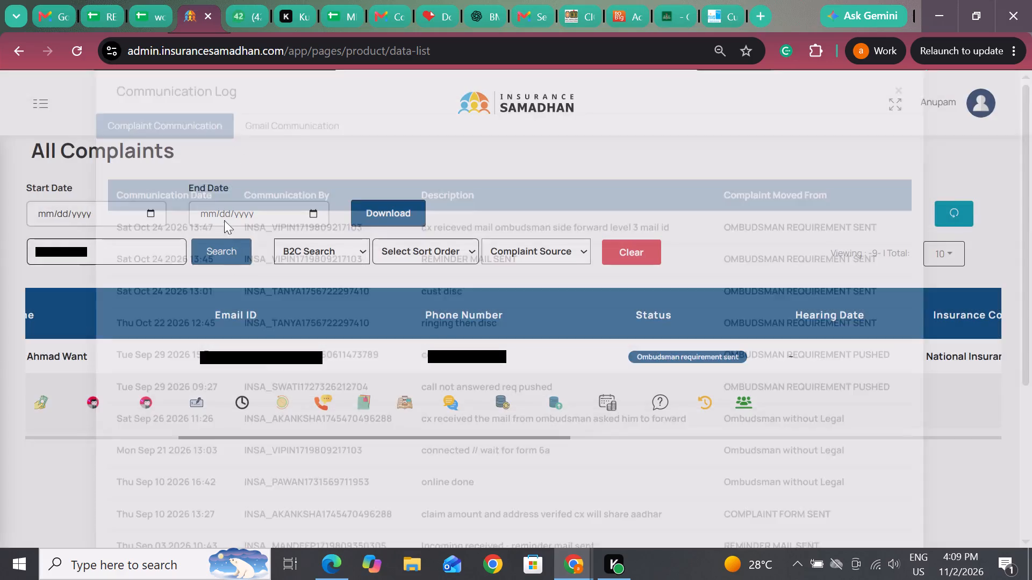
{"action": "scroll", "coordinate": [212, 339], "scroll_direction": "up", "scroll_amount": 1}
{"action": "left_click", "coordinate": [131, 358]}
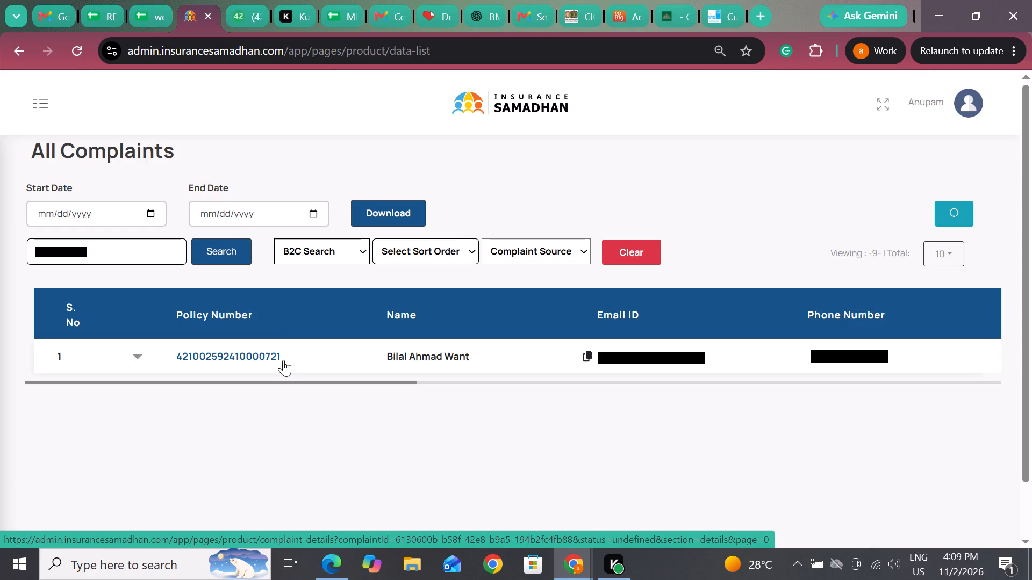
{"action": "scroll", "coordinate": [322, 366], "scroll_direction": "left", "scroll_amount": 1}
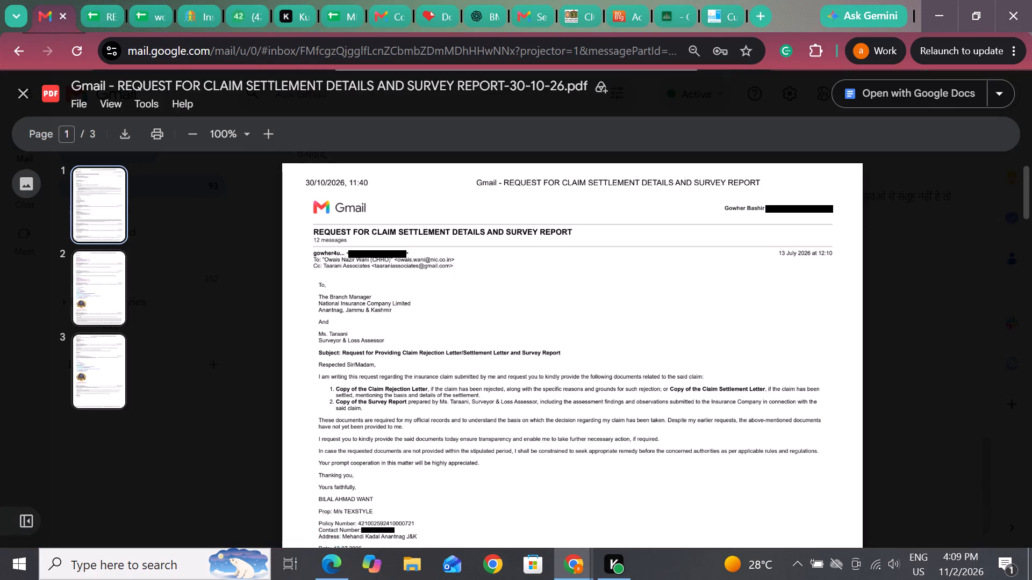
{"action": "left_click", "coordinate": [20, 86]}
Open the complaint's details from its policy number in All Complaints and examine the form, including the Assign To Ombudsman field.
{"action": "left_click", "coordinate": [196, 21]}
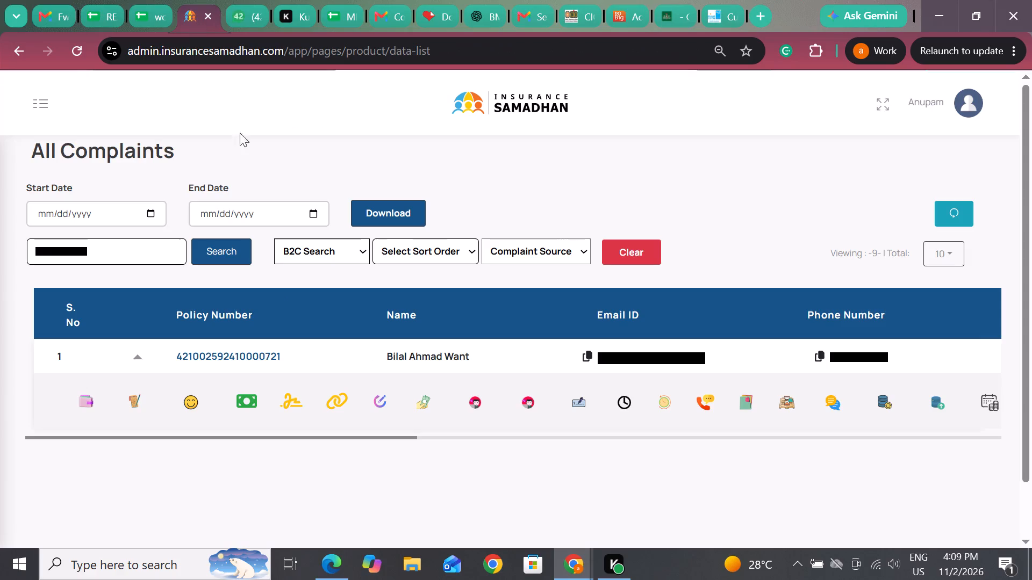
{"action": "left_click", "coordinate": [255, 355]}
{"action": "scroll", "coordinate": [291, 298], "scroll_direction": "down", "scroll_amount": 6}
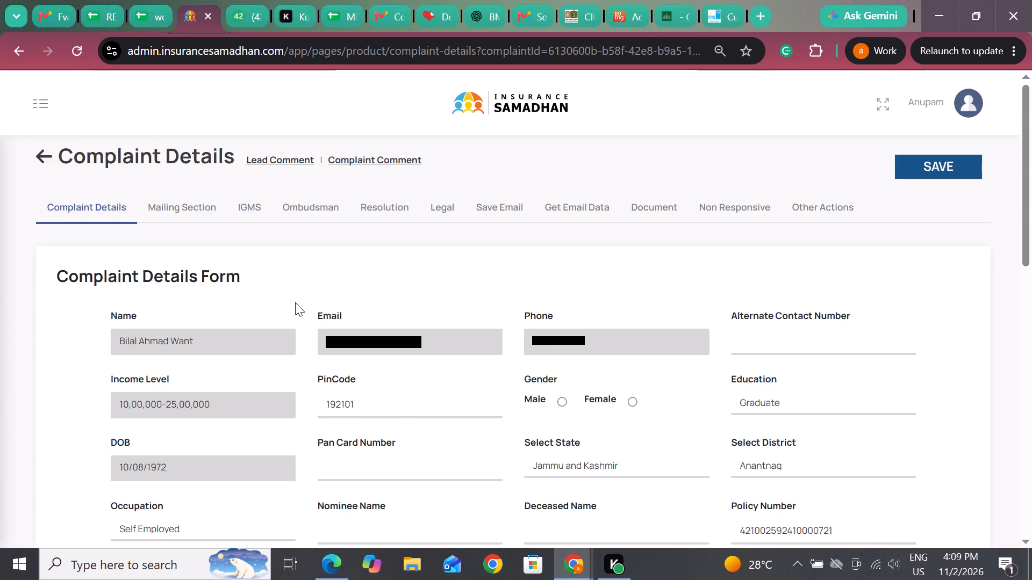
{"action": "scroll", "coordinate": [296, 304], "scroll_direction": "down", "scroll_amount": 6}
{"action": "scroll", "coordinate": [301, 323], "scroll_direction": "up", "scroll_amount": 7}
{"action": "scroll", "coordinate": [282, 291], "scroll_direction": "down", "scroll_amount": 6}
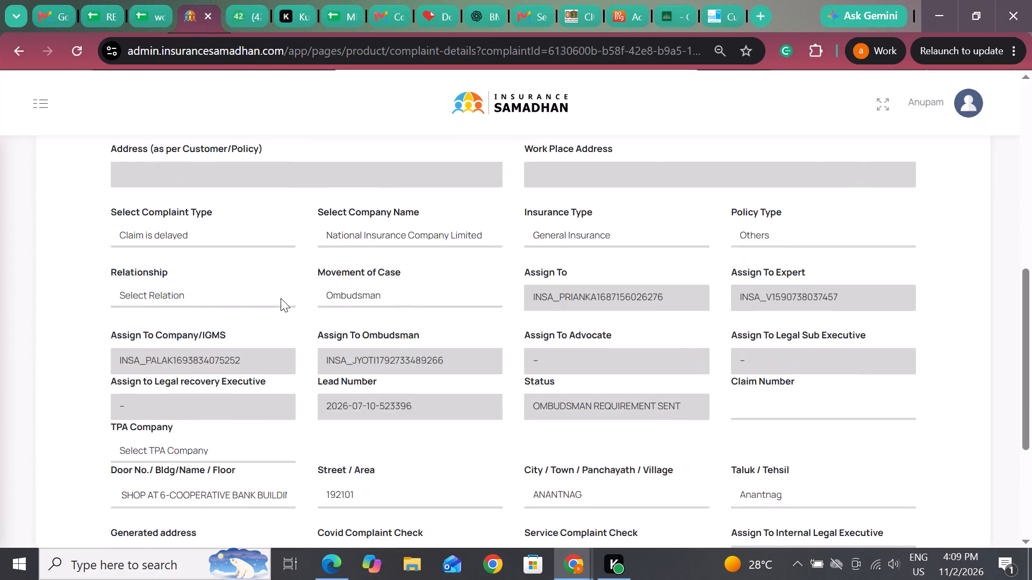
{"action": "scroll", "coordinate": [281, 305], "scroll_direction": "up", "scroll_amount": 3}
{"action": "scroll", "coordinate": [197, 357], "scroll_direction": "up", "scroll_amount": 8}
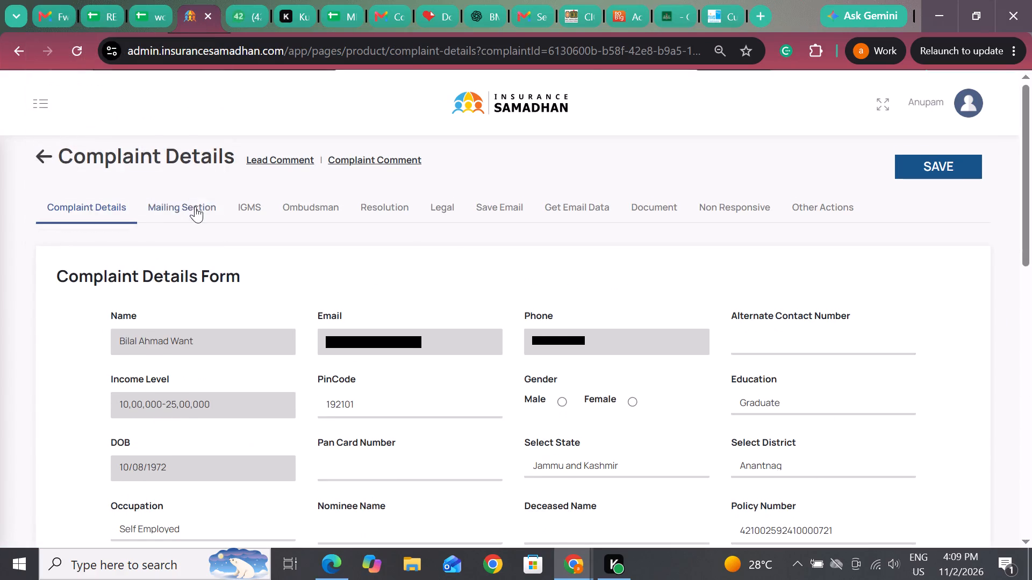
{"action": "scroll", "coordinate": [202, 186], "scroll_direction": "down", "scroll_amount": 6}
{"action": "scroll", "coordinate": [249, 205], "scroll_direction": "down", "scroll_amount": 3}
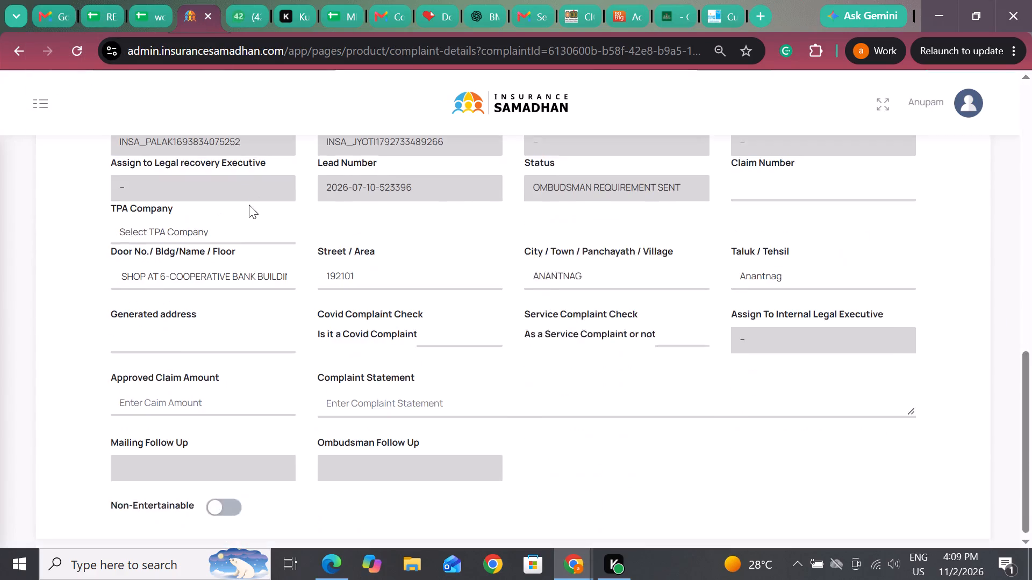
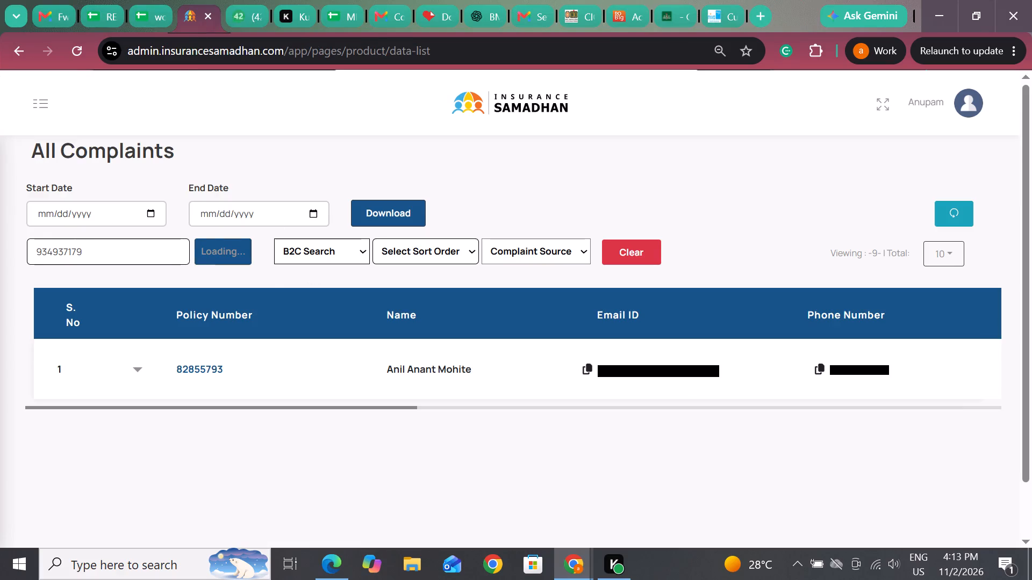
{"action": "scroll", "coordinate": [367, 356], "scroll_direction": "left", "scroll_amount": 1}
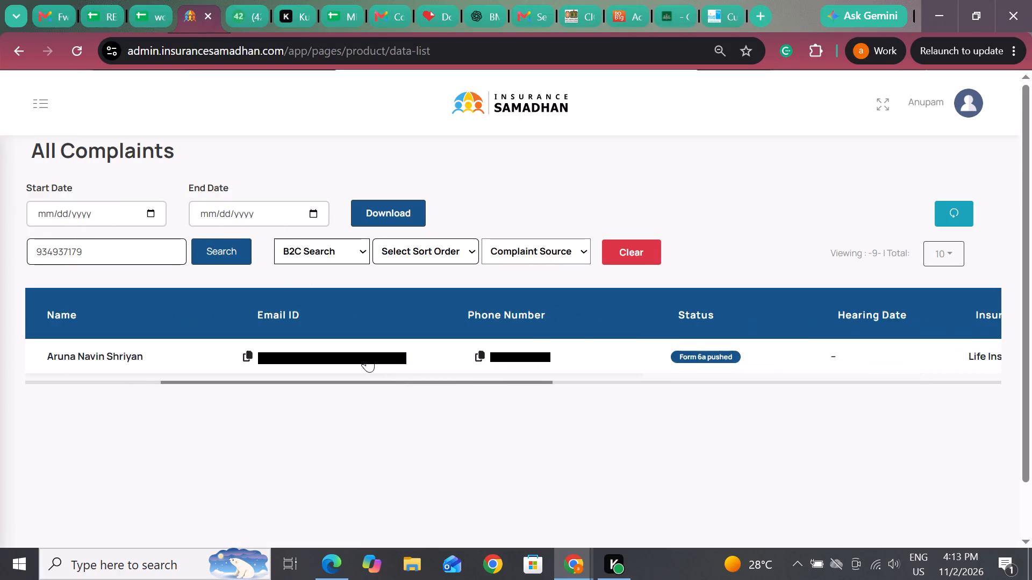
{"action": "scroll", "coordinate": [367, 356], "scroll_direction": "left", "scroll_amount": 1}
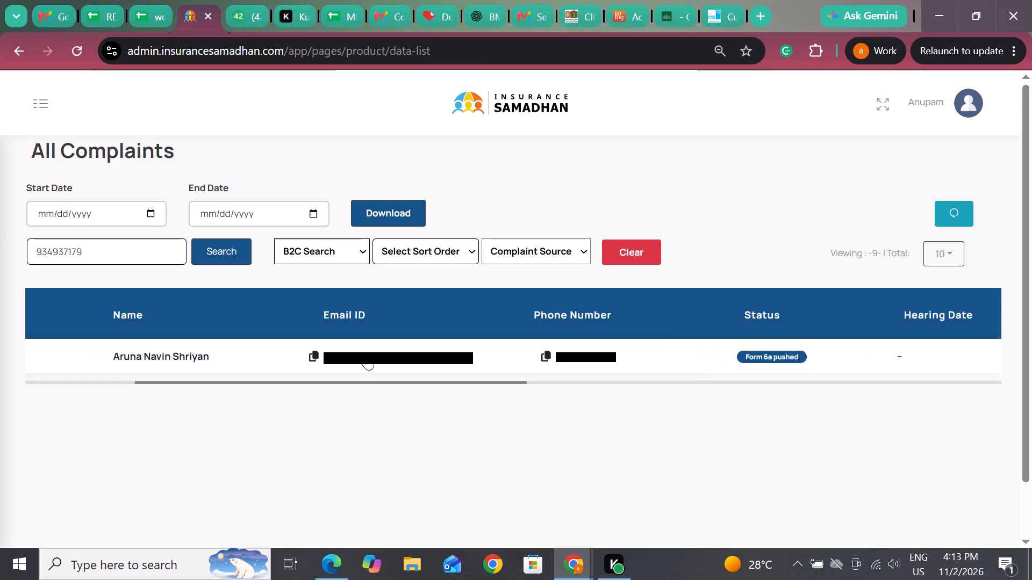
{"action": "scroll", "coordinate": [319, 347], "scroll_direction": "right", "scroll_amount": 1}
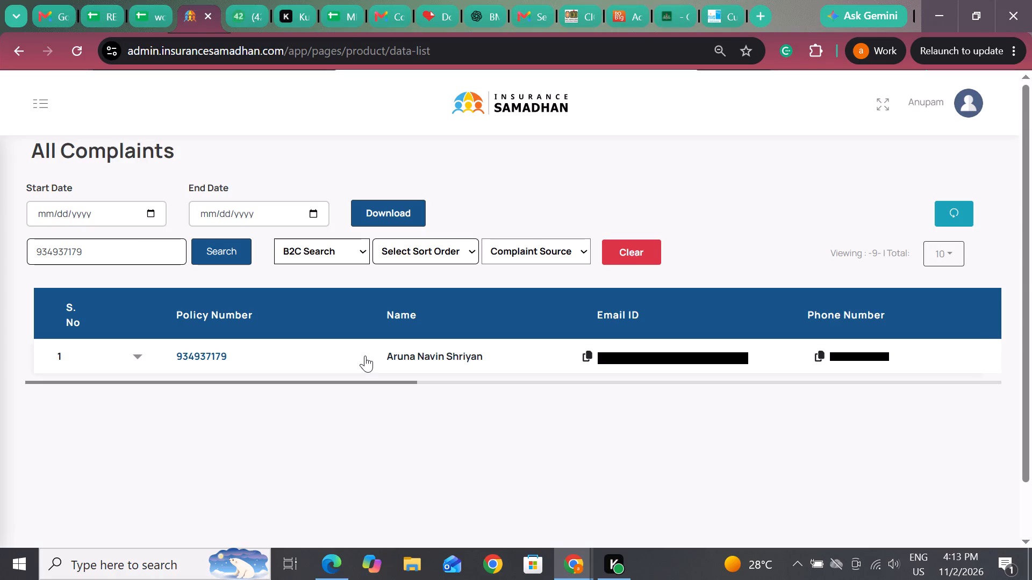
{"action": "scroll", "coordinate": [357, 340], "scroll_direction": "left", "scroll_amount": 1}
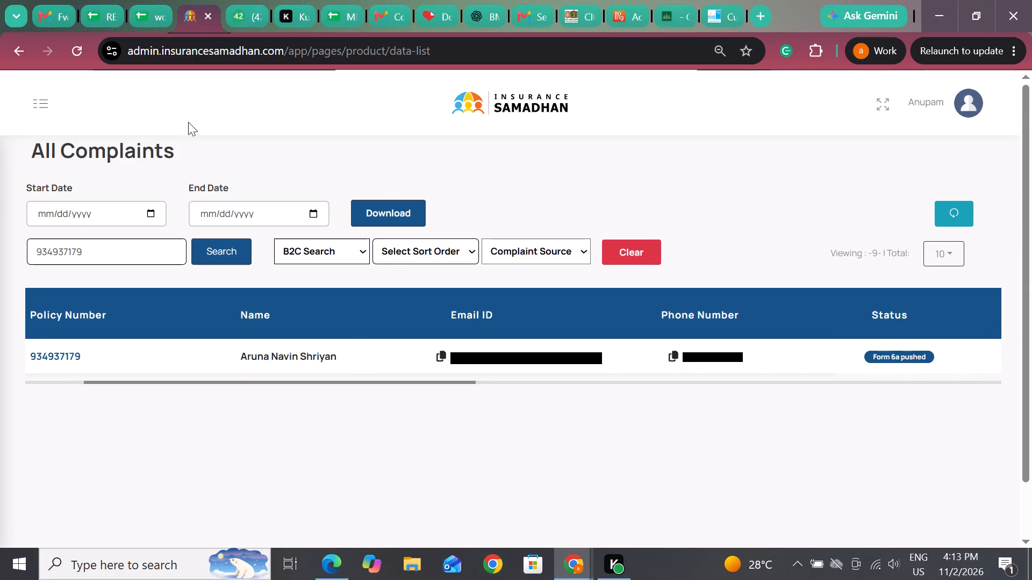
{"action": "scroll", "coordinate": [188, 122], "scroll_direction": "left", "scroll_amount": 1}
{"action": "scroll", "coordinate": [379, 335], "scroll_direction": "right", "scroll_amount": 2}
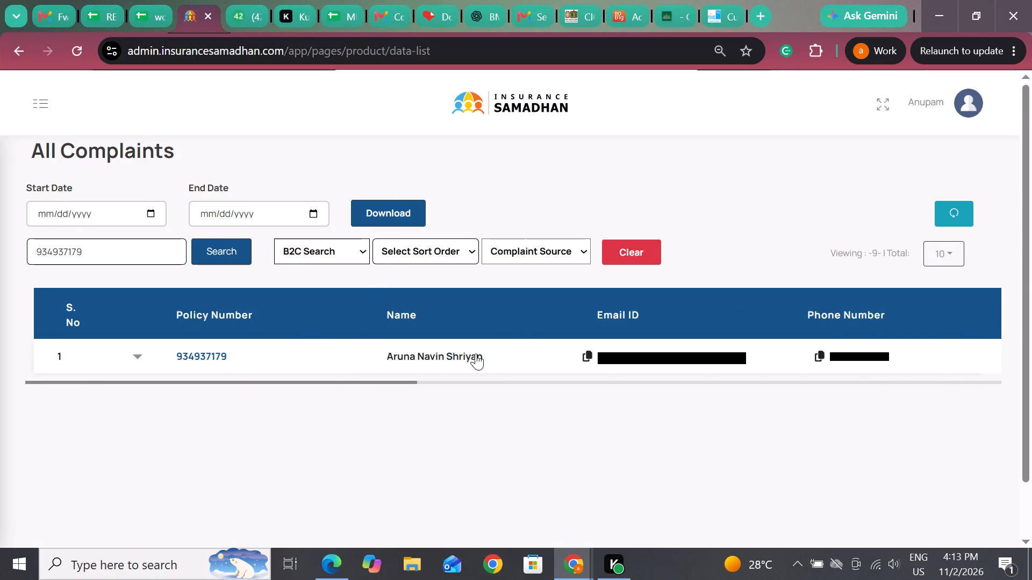
Check the complaint record's status and insurance company, and expand its row of record actions in the All Complaints table.
{"action": "scroll", "coordinate": [476, 353], "scroll_direction": "down", "scroll_amount": 1}
{"action": "scroll", "coordinate": [469, 306], "scroll_direction": "left", "scroll_amount": 2}
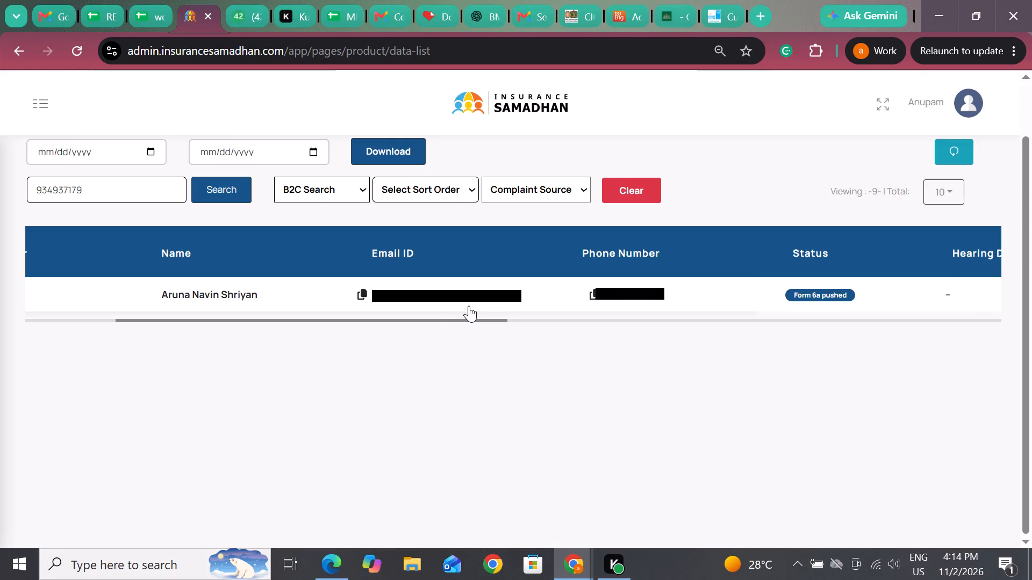
{"action": "scroll", "coordinate": [274, 306], "scroll_direction": "left", "scroll_amount": 1}
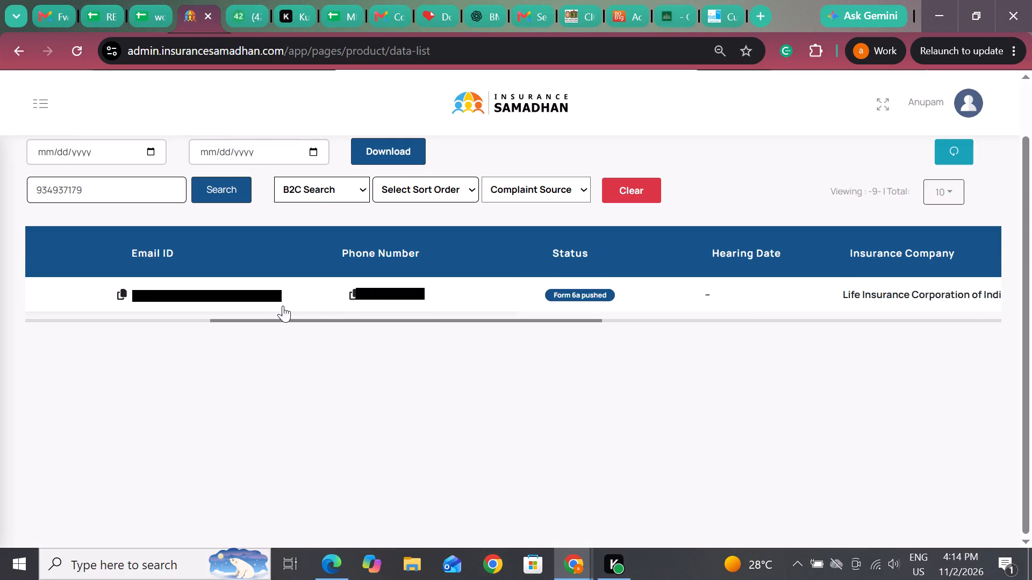
{"action": "scroll", "coordinate": [283, 306], "scroll_direction": "left", "scroll_amount": 1}
{"action": "left_click", "coordinate": [300, 301]}
{"action": "scroll", "coordinate": [303, 315], "scroll_direction": "right", "scroll_amount": 7}
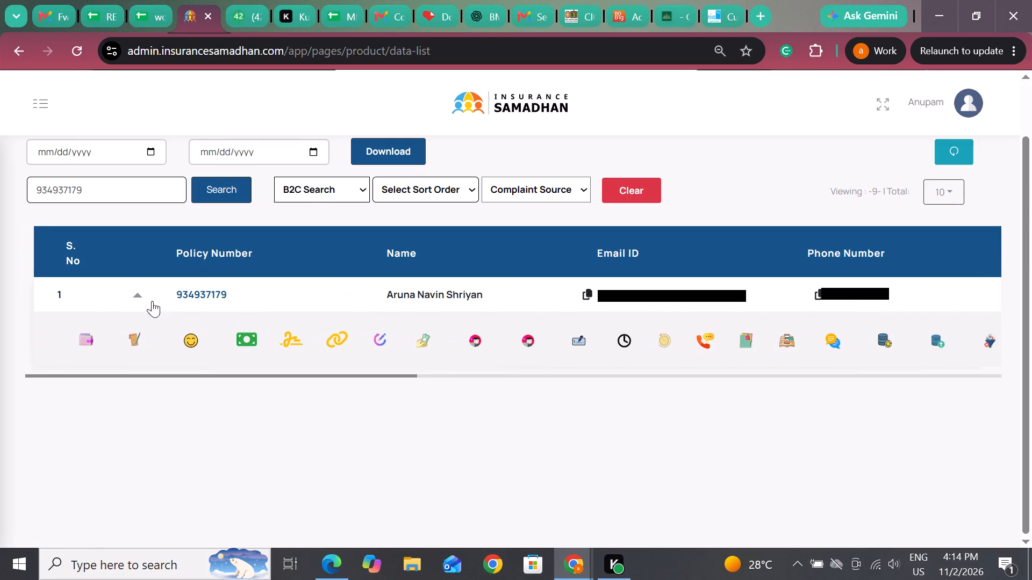
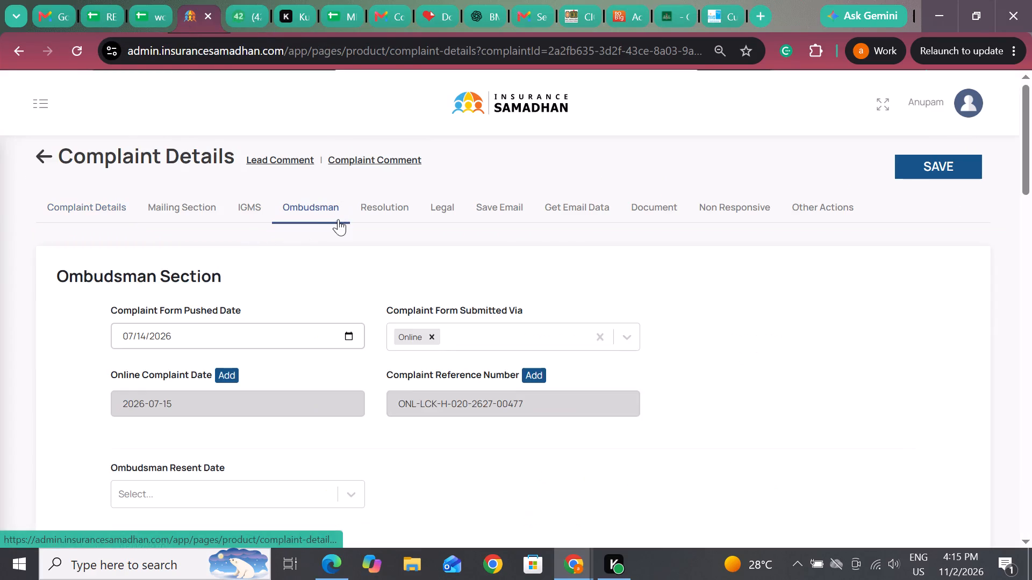
{"action": "scroll", "coordinate": [519, 262], "scroll_direction": "down", "scroll_amount": 6}
{"action": "left_click", "coordinate": [804, 366], "text": "ctrl"}
{"action": "key", "text": "ctrl+v"}
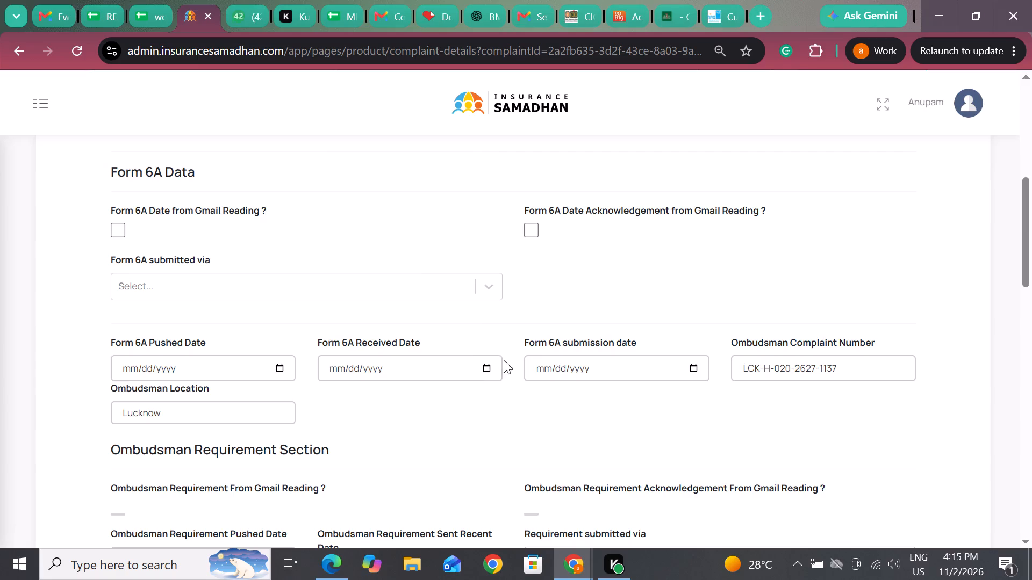
{"action": "left_click", "coordinate": [488, 368]}
{"action": "left_click", "coordinate": [449, 334]}
{"action": "scroll", "coordinate": [626, 285], "scroll_direction": "up", "scroll_amount": 9}
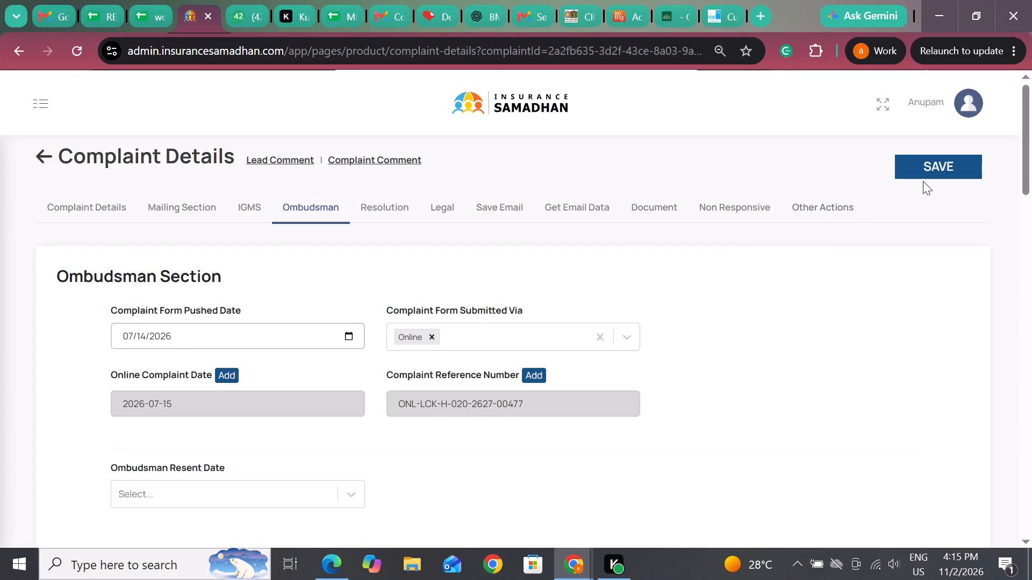
{"action": "left_click", "coordinate": [931, 173]}
{"action": "left_click", "coordinate": [54, 152]}
{"action": "left_click", "coordinate": [44, 155]}
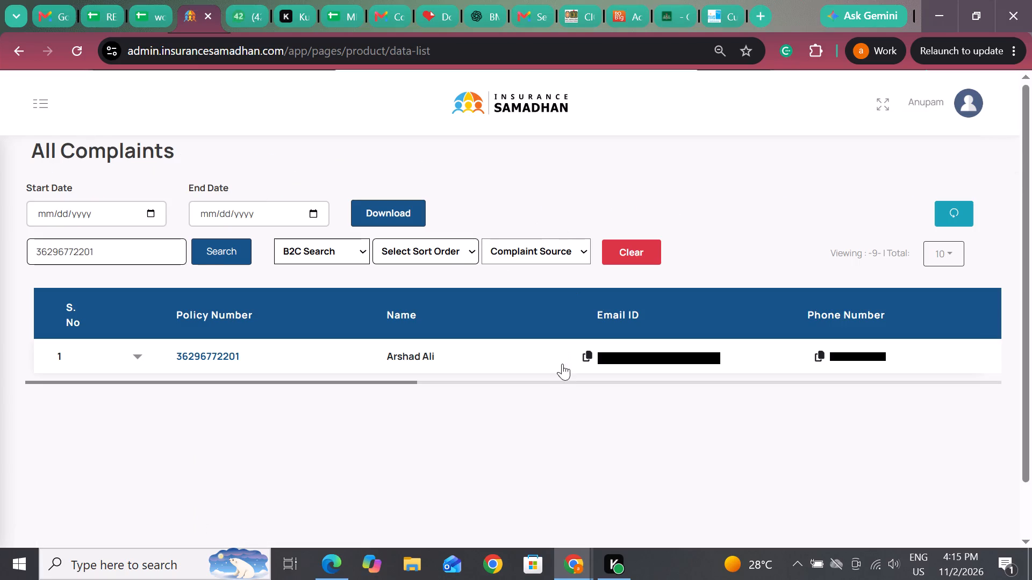
{"action": "scroll", "coordinate": [541, 371], "scroll_direction": "left", "scroll_amount": 1}
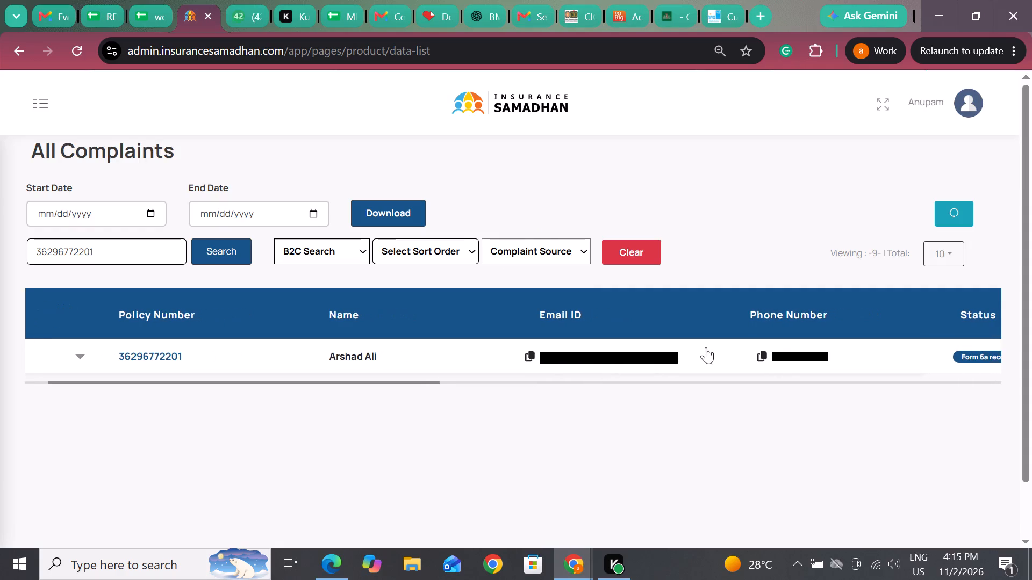
{"action": "scroll", "coordinate": [706, 347], "scroll_direction": "left", "scroll_amount": 1}
{"action": "left_click", "coordinate": [726, 353]}
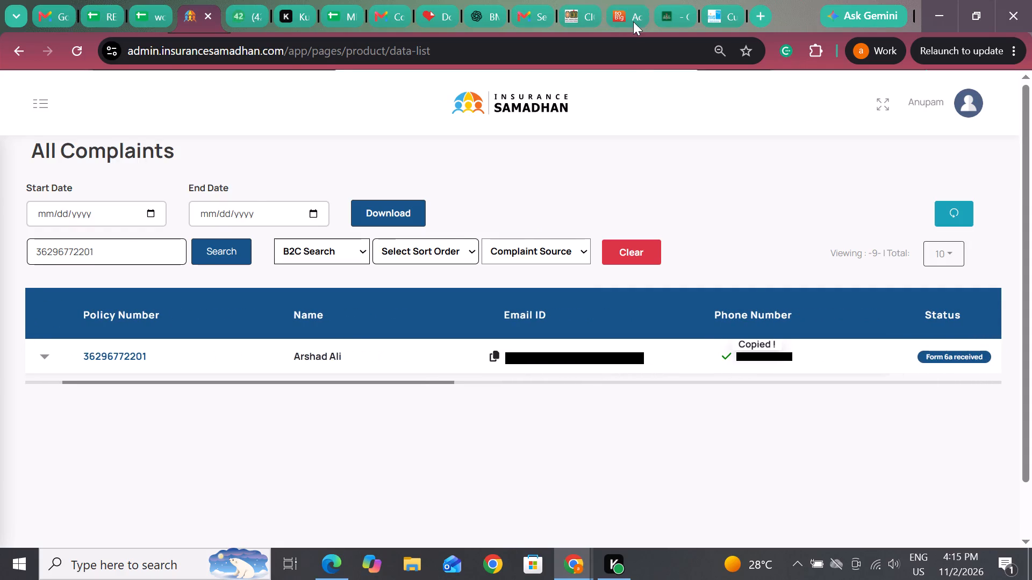
{"action": "left_click", "coordinate": [633, 21]}
{"action": "double_click", "coordinate": [496, 171], "text": "ctrl"}
{"action": "key", "text": "ctrl+v"}
{"action": "left_click", "coordinate": [494, 508]}
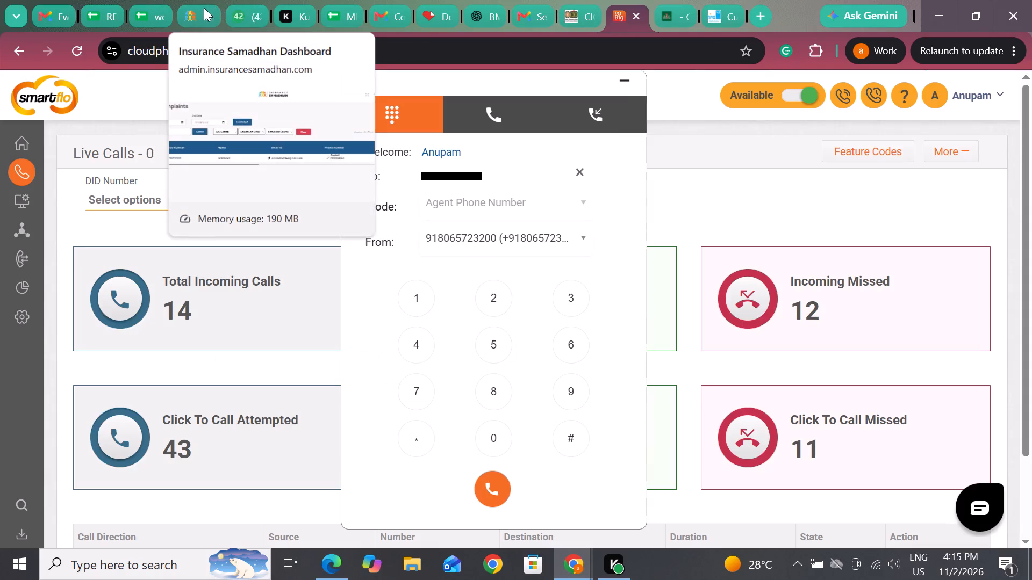
{"action": "left_click", "coordinate": [487, 501]}
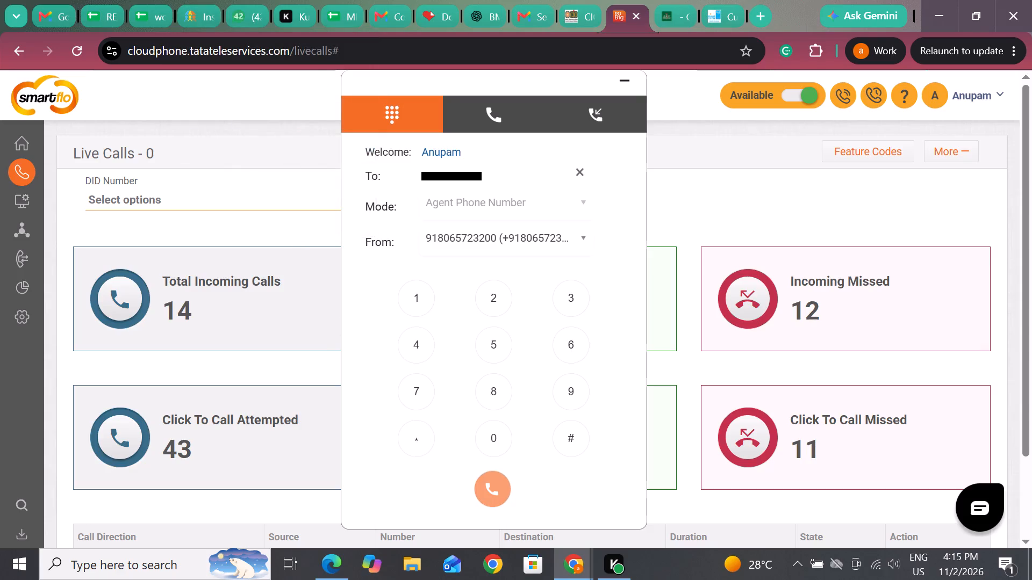
Switch to the Insurance Samadhan portal and expand the complaint record listed in the All Complaints table.
{"action": "left_click", "coordinate": [191, 21]}
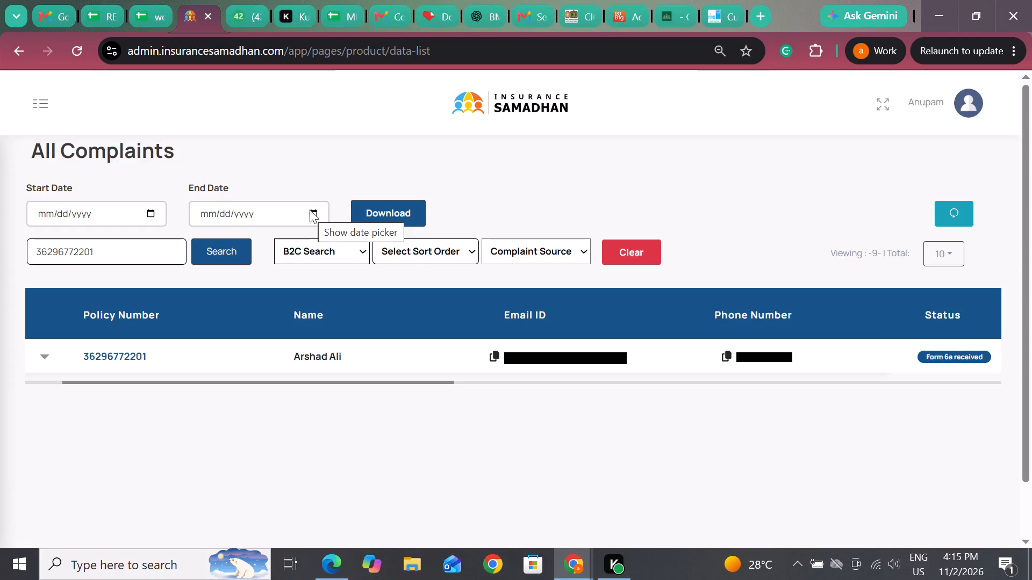
{"action": "left_click", "coordinate": [306, 358]}
{"action": "scroll", "coordinate": [306, 358], "scroll_direction": "right", "scroll_amount": 2}
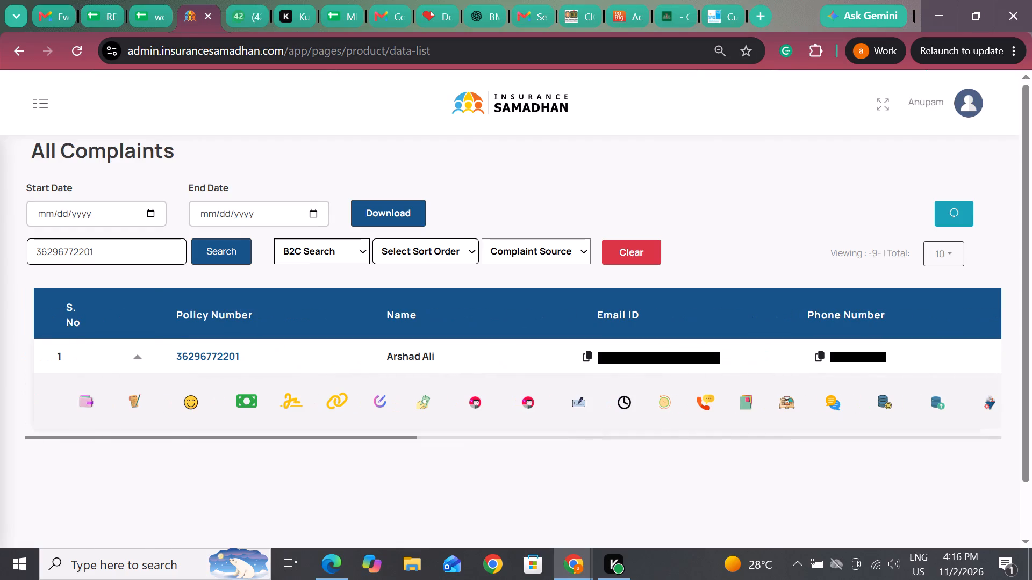
Return to Gmail, close the Annex-VI letter preview and send the reply "done" to the ombudsman complaint email.
{"action": "left_click", "coordinate": [62, 26]}
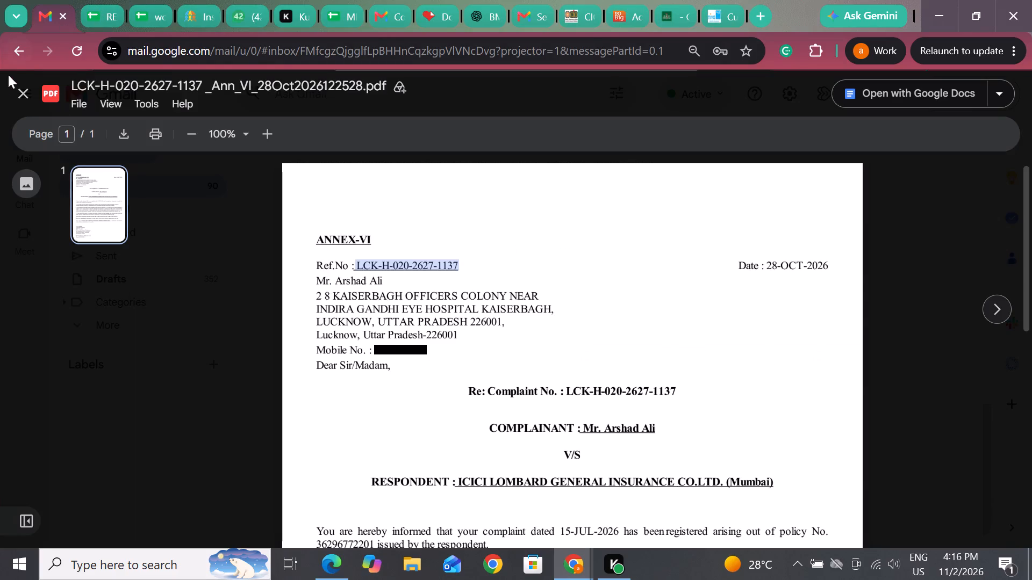
{"action": "left_click", "coordinate": [19, 87]}
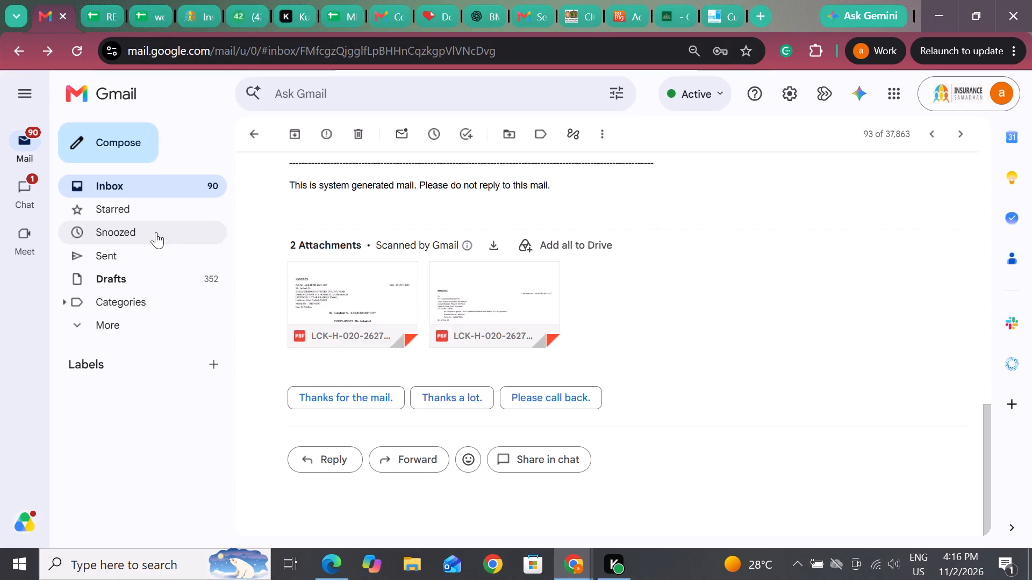
{"action": "left_click", "coordinate": [332, 461]}
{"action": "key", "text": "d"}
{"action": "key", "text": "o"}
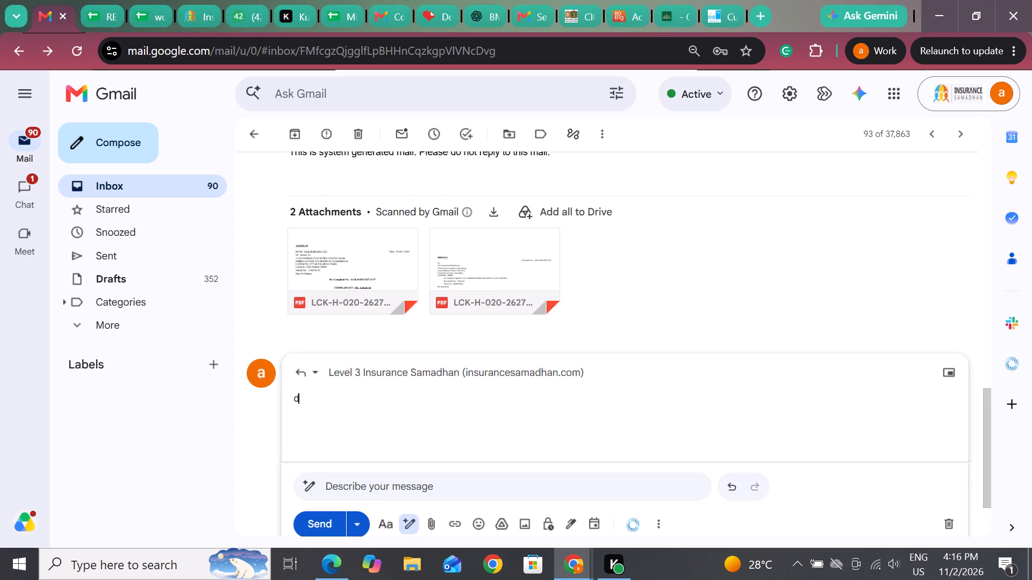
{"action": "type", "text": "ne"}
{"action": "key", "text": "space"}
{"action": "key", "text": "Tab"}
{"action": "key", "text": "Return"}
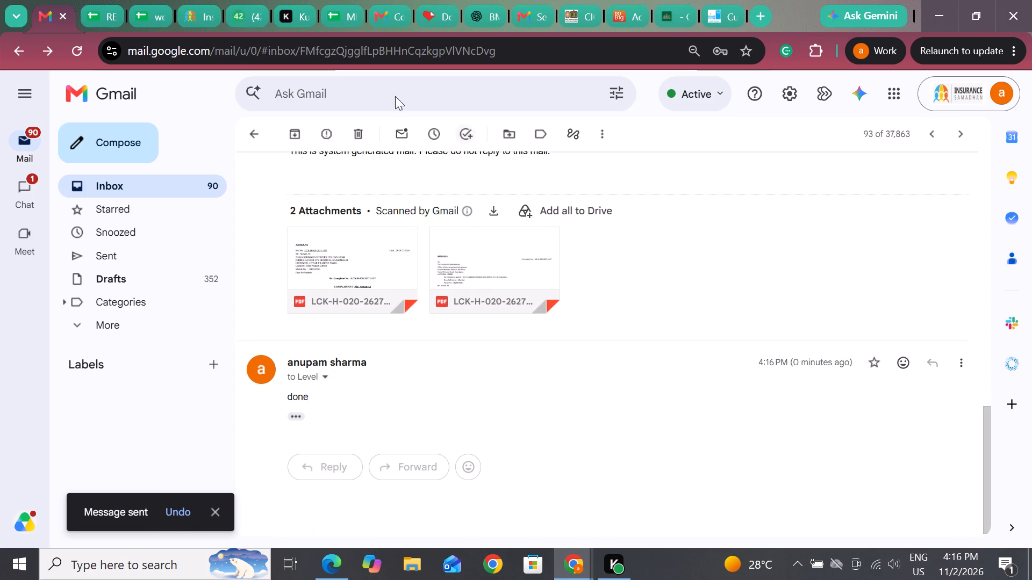
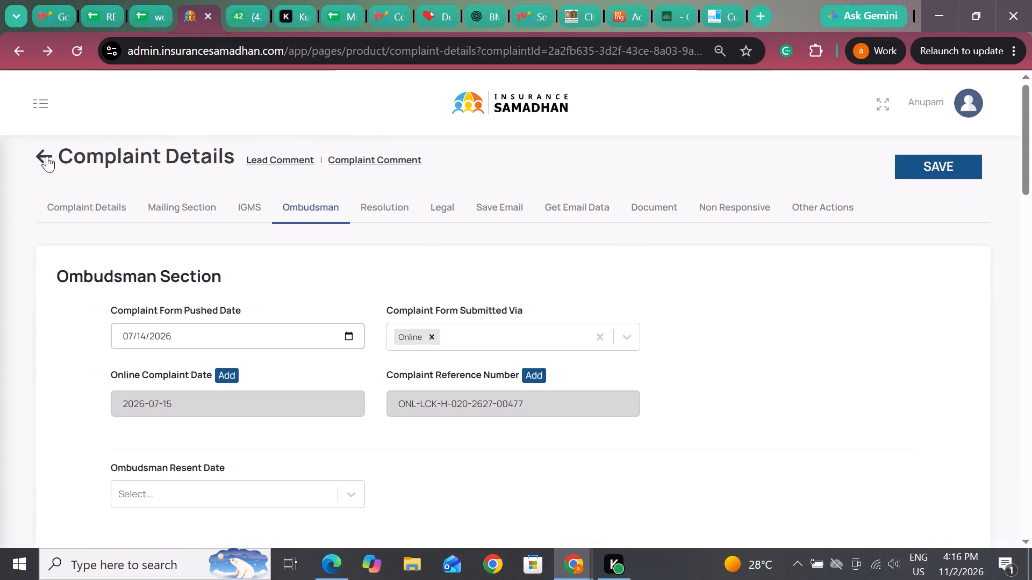
Return to All Complaints, reopen the listed complaint's details, and copy the customer's phone number from the Vendor Details section.
{"action": "left_click", "coordinate": [47, 156]}
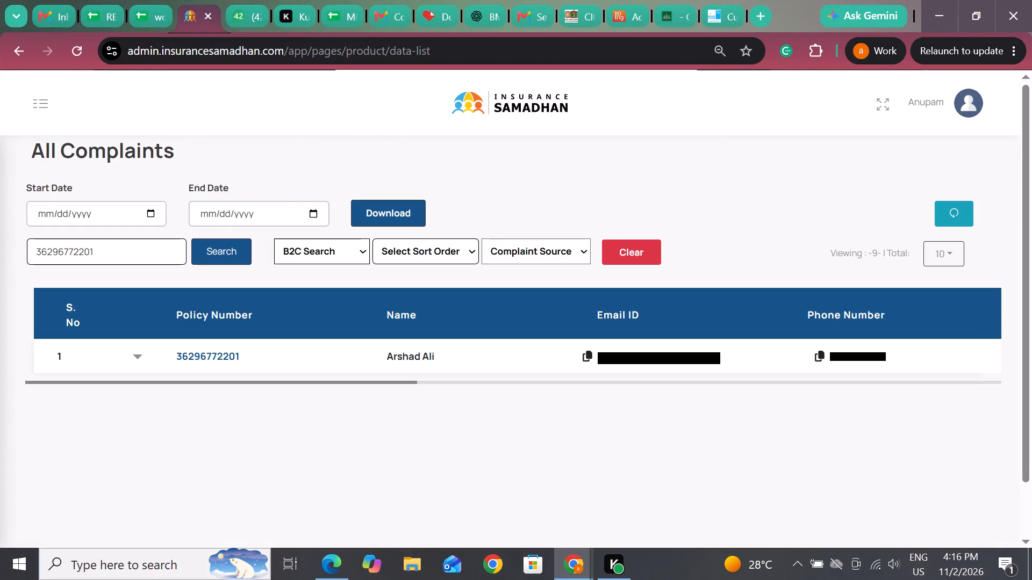
{"action": "scroll", "coordinate": [364, 336], "scroll_direction": "left", "scroll_amount": 2}
{"action": "scroll", "coordinate": [346, 400], "scroll_direction": "right", "scroll_amount": 5}
{"action": "scroll", "coordinate": [271, 353], "scroll_direction": "right", "scroll_amount": 5}
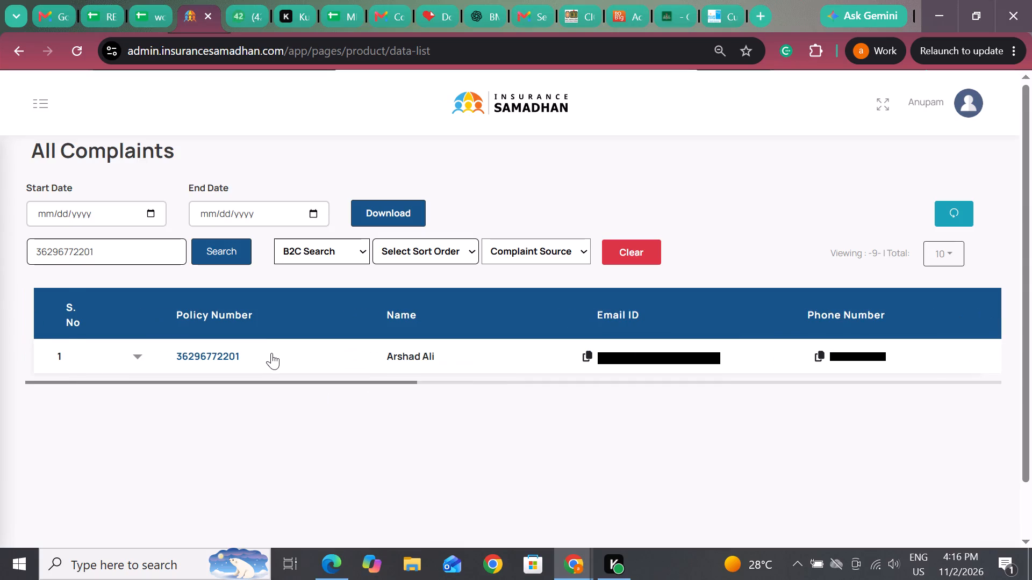
{"action": "left_click", "coordinate": [172, 371]}
{"action": "left_click", "coordinate": [230, 356]}
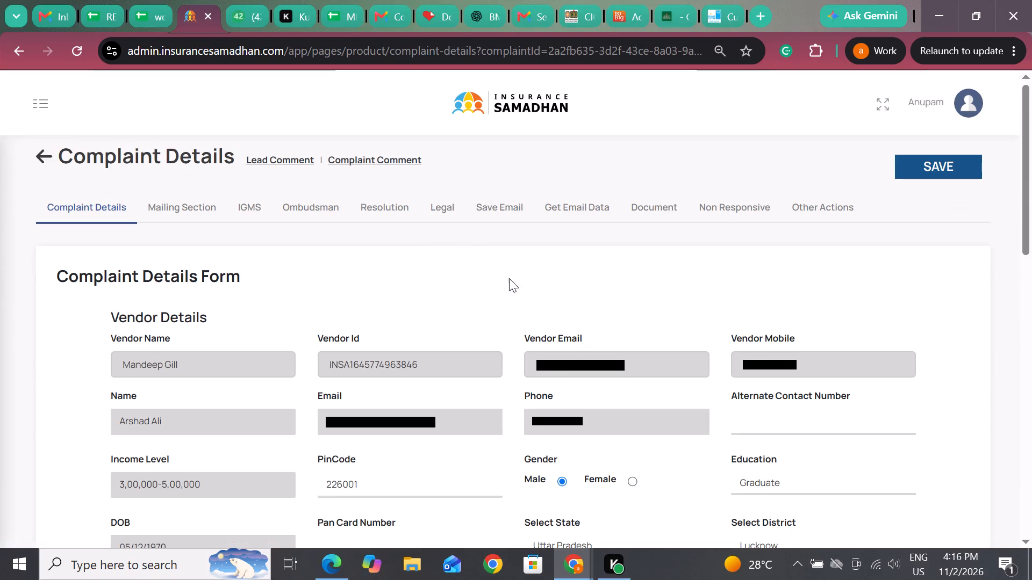
{"action": "left_click_drag", "start_coordinate": [605, 419], "coordinate": [546, 423]}
{"action": "left_click_drag", "start_coordinate": [546, 423], "coordinate": [526, 426]}
{"action": "key", "text": "ctrl+c"}
{"action": "key", "text": "ctrl+c"}
{"action": "key", "text": "ctrl+c"}
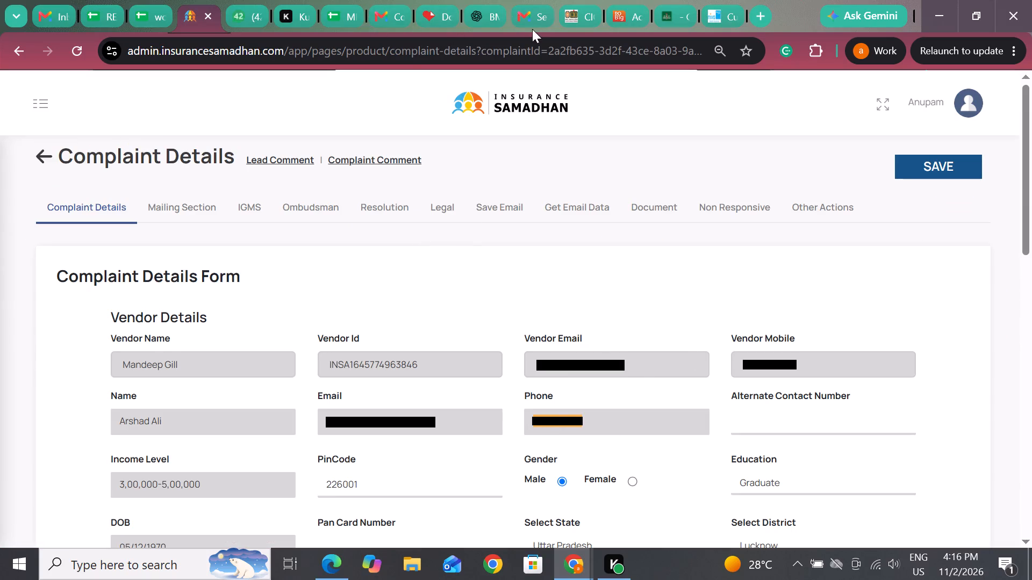
Switch to the Smartflo dialer, replace the number in the To field with the copied customer number, and place the call.
{"action": "left_click", "coordinate": [629, 24]}
{"action": "double_click", "coordinate": [451, 189], "text": "ctrl"}
{"action": "double_click", "coordinate": [449, 176], "text": "ctrl"}
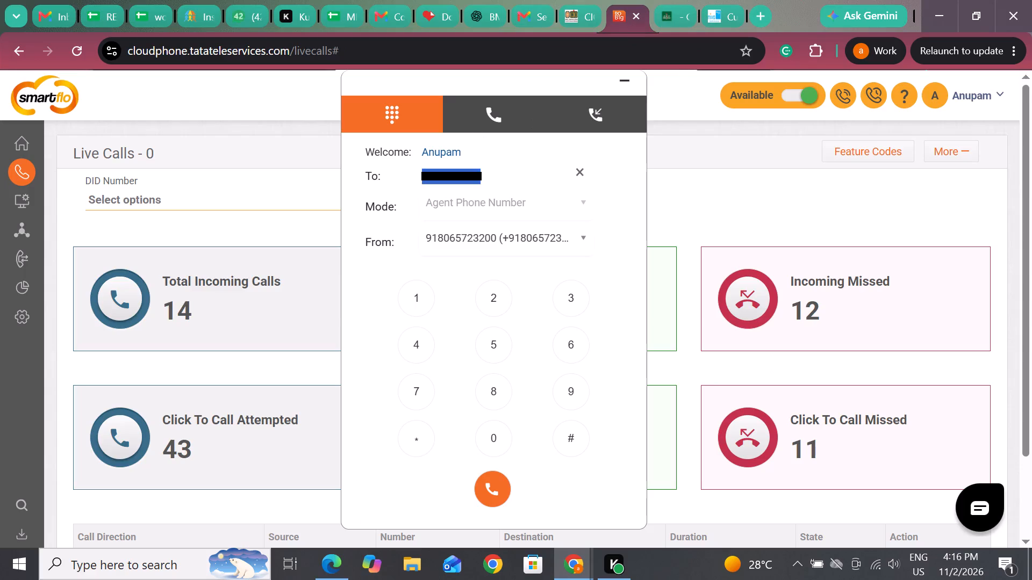
{"action": "key", "text": "ctrl+v"}
{"action": "left_click", "coordinate": [494, 479]}
{"action": "scroll", "coordinate": [923, 96], "scroll_direction": "up", "scroll_amount": 4}
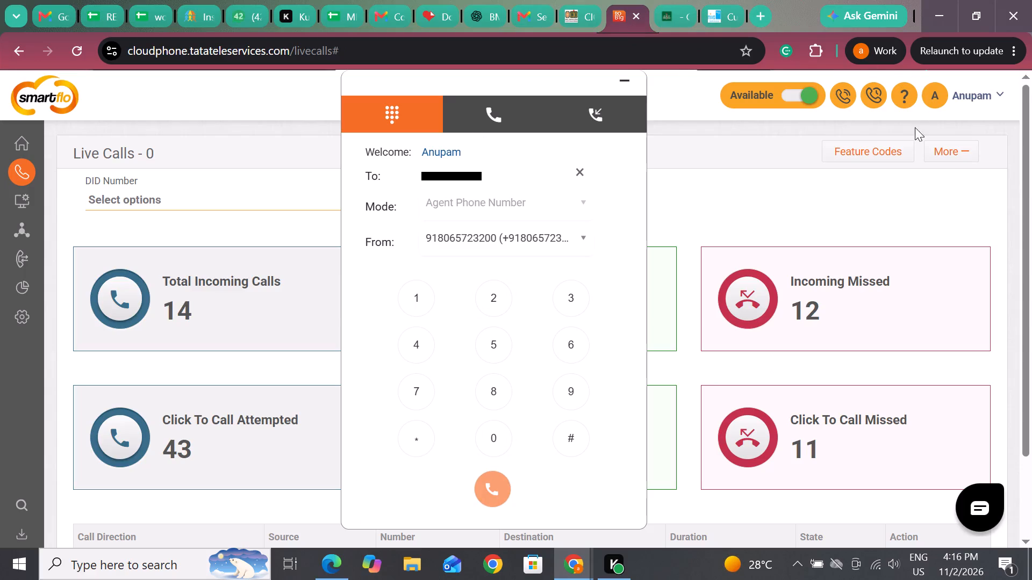
Collapse the call statistics cards on the Live Calls page.
{"action": "left_click", "coordinate": [941, 154]}
{"action": "scroll", "coordinate": [392, 97], "scroll_direction": "up", "scroll_amount": 4}
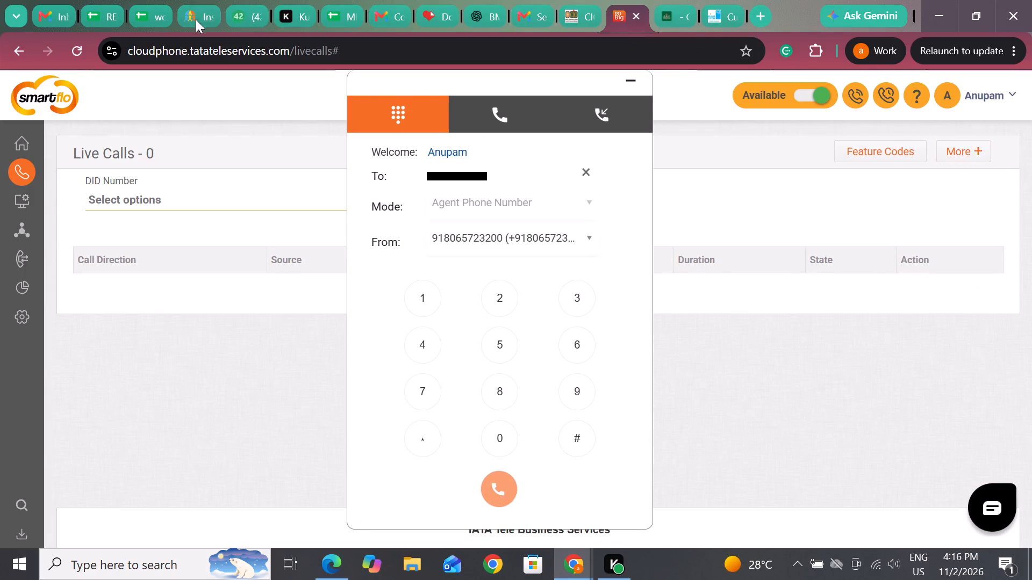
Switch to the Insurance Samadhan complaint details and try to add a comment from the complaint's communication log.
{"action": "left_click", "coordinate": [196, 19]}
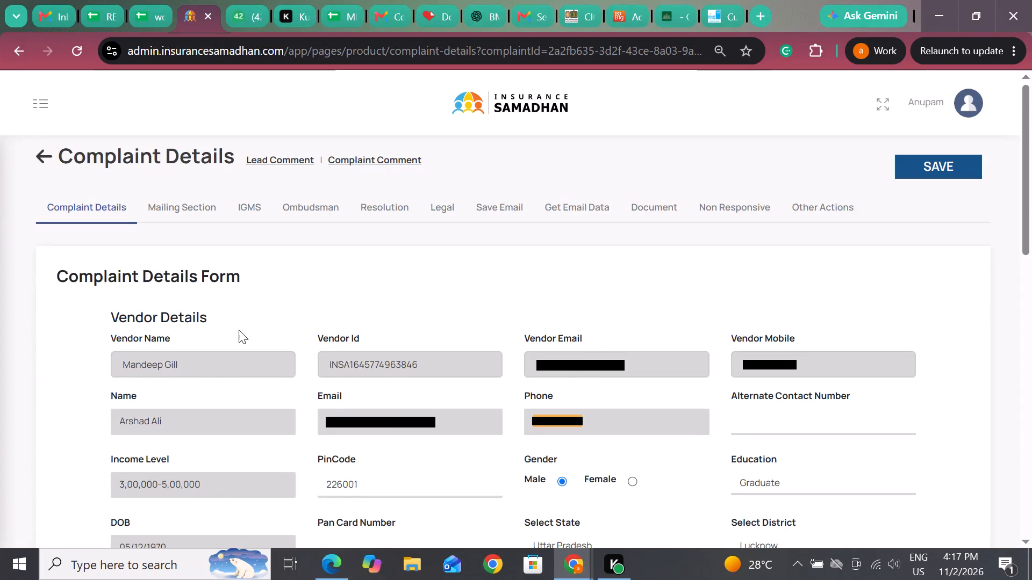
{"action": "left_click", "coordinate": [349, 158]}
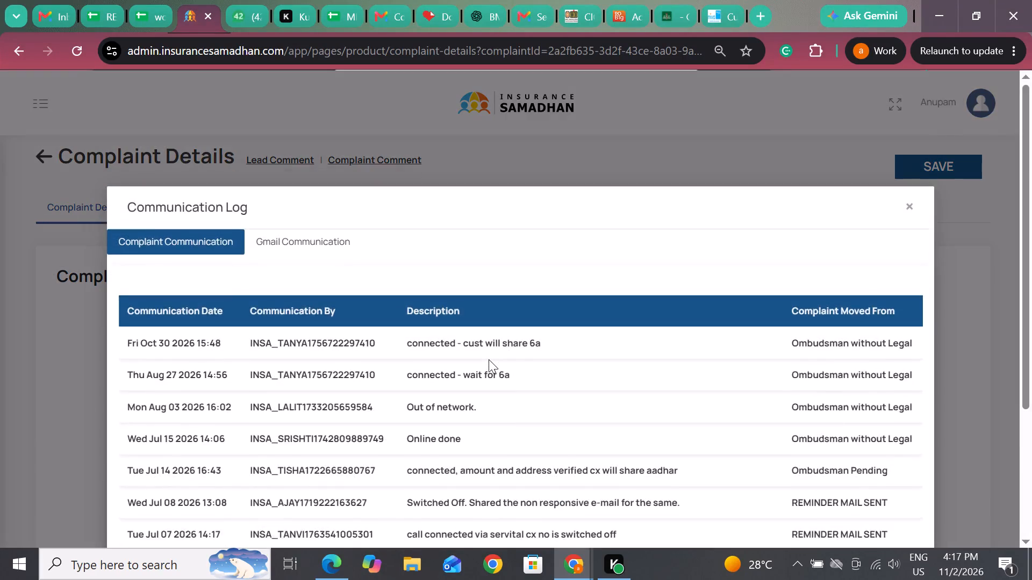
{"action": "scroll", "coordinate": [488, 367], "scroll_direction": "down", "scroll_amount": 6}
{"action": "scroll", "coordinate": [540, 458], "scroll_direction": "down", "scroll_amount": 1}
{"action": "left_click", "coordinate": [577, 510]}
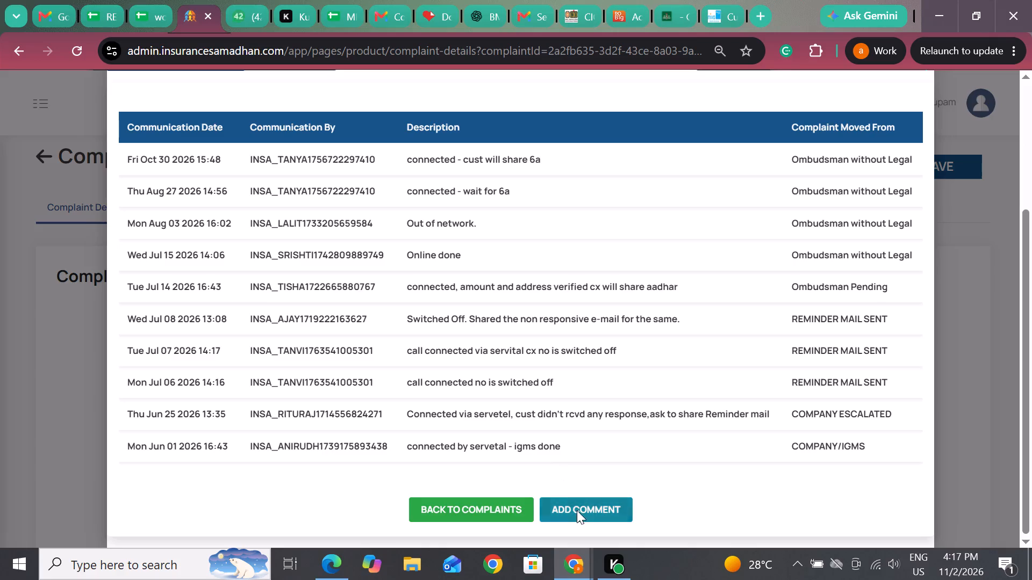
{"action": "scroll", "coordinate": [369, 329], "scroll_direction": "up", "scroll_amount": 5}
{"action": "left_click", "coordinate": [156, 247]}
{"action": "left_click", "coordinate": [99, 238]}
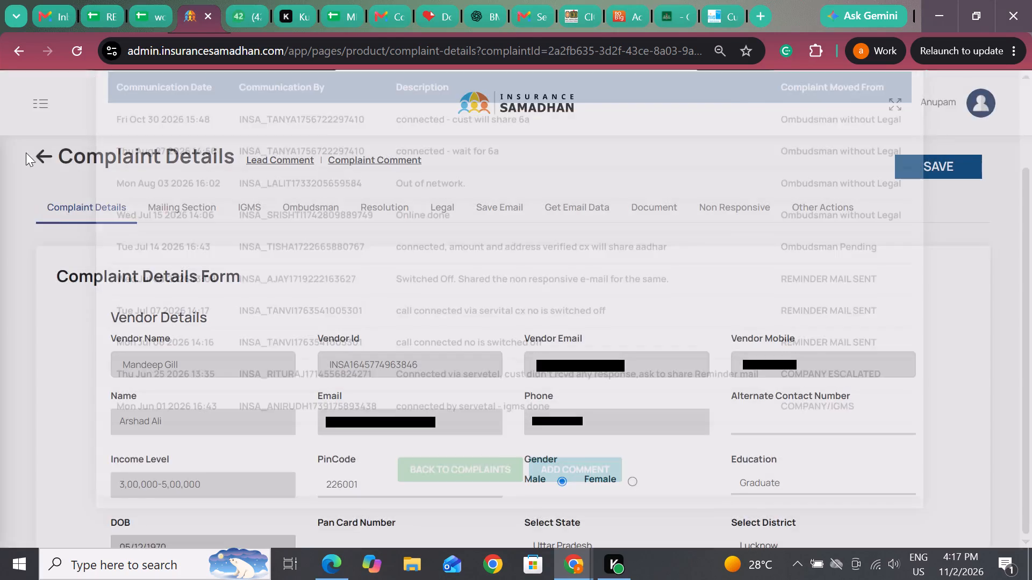
{"action": "left_click", "coordinate": [40, 156]}
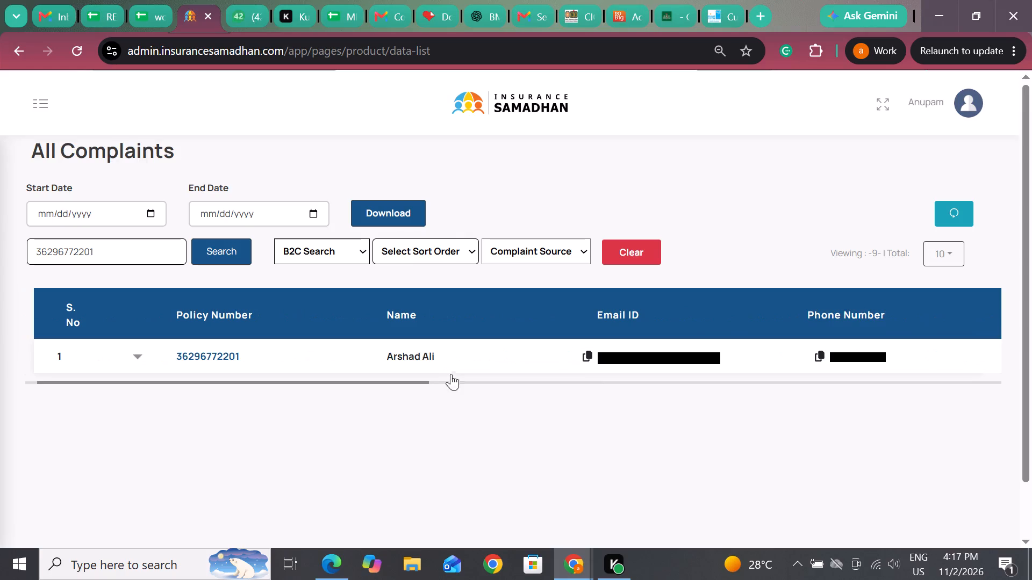
{"action": "scroll", "coordinate": [724, 372], "scroll_direction": "left", "scroll_amount": 1}
{"action": "left_click", "coordinate": [729, 353]}
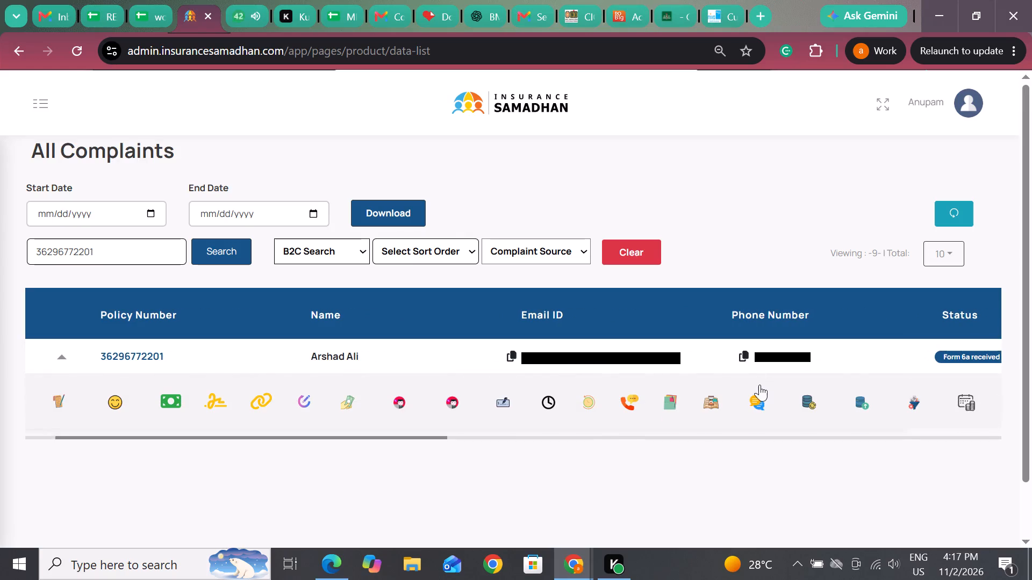
{"action": "left_click", "coordinate": [762, 401]}
{"action": "scroll", "coordinate": [486, 456], "scroll_direction": "down", "scroll_amount": 7}
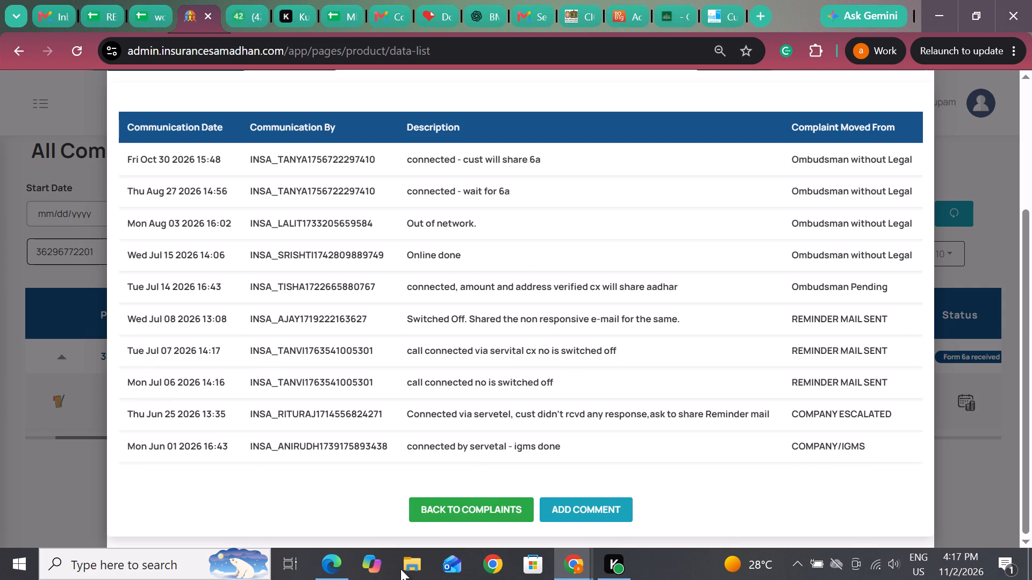
{"action": "scroll", "coordinate": [393, 175], "scroll_direction": "down", "scroll_amount": 3}
{"action": "scroll", "coordinate": [521, 293], "scroll_direction": "down", "scroll_amount": 2}
{"action": "left_click", "coordinate": [579, 497]}
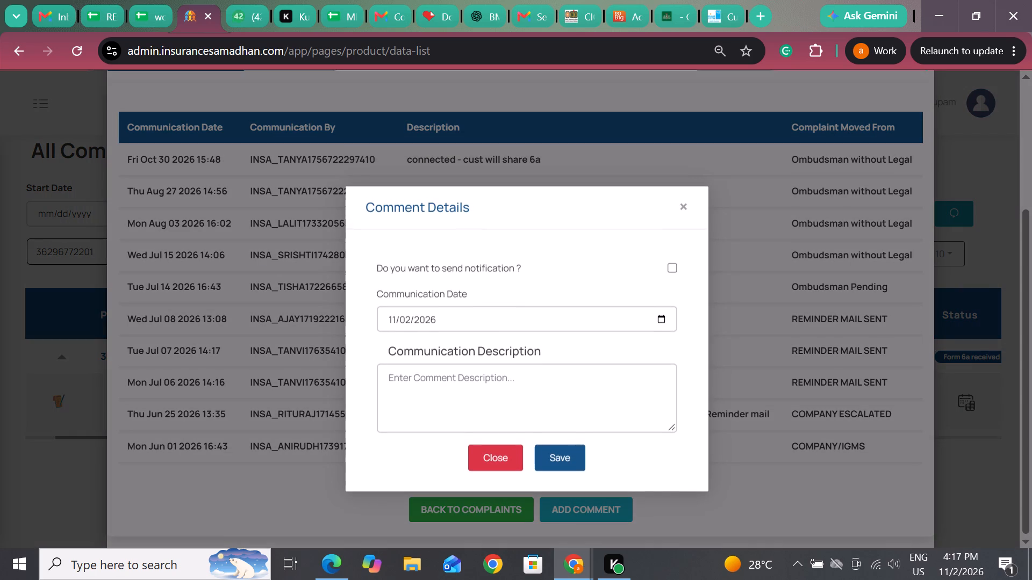
{"action": "left_click", "coordinate": [472, 421]}
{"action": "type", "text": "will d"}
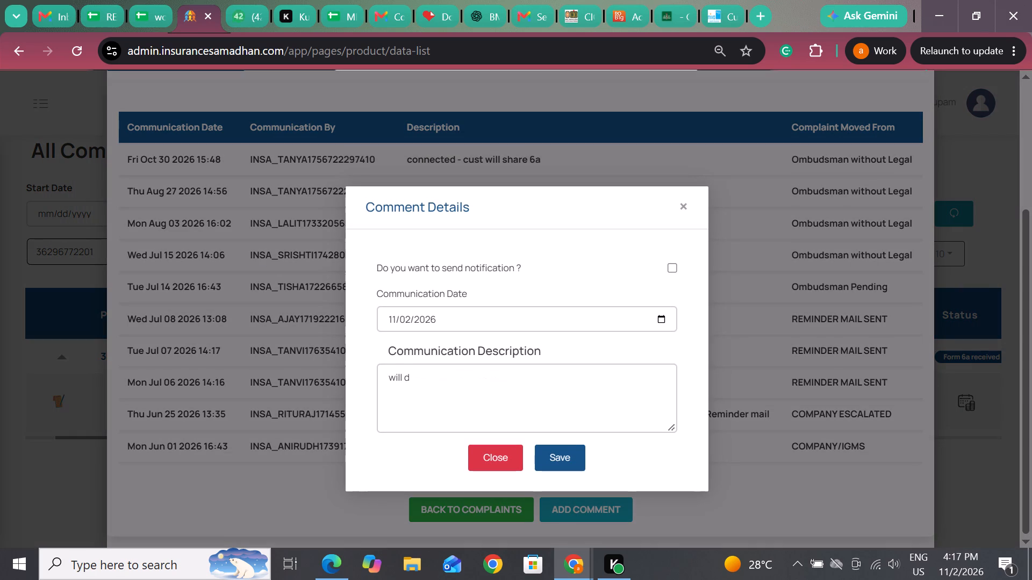
Finish the communication description as "will do submit", save the comment without a notification, and return to the All Complaints list.
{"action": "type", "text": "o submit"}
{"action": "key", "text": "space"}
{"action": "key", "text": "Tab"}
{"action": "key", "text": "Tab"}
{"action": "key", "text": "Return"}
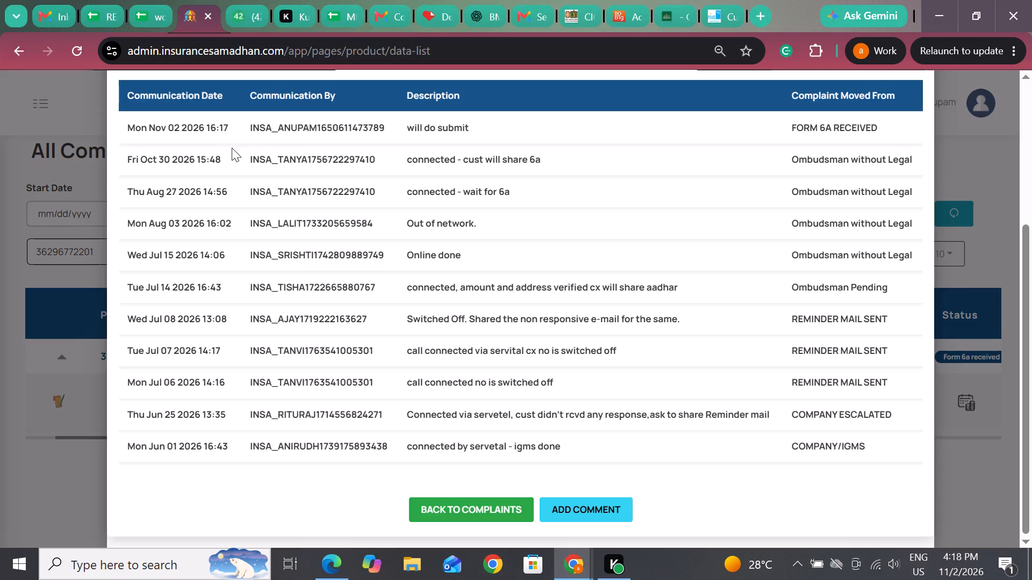
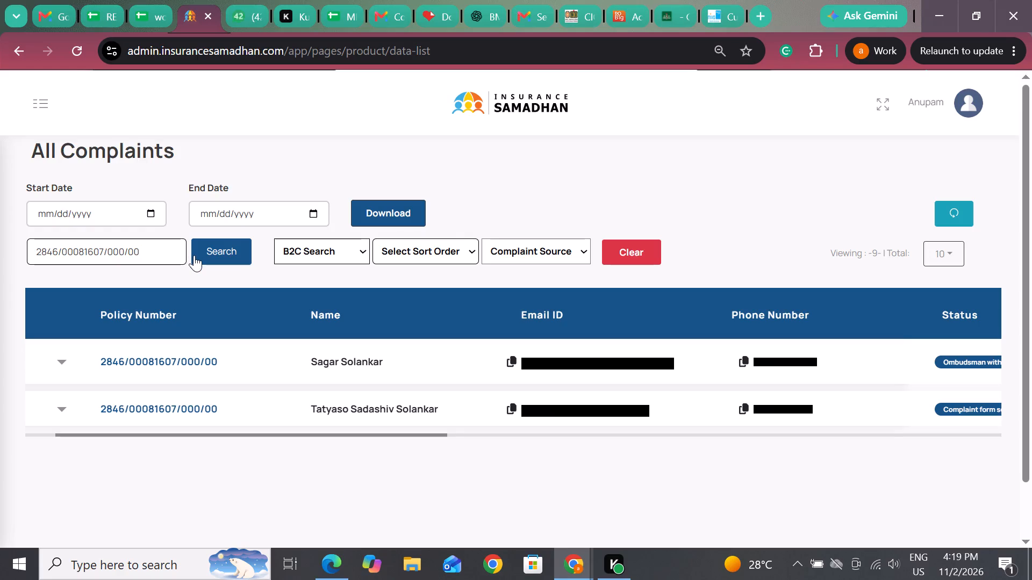
Review the complaints listed for the searched policy and check the policy number against the Form 6A received email in Gmail.
{"action": "scroll", "coordinate": [367, 379], "scroll_direction": "up", "scroll_amount": 1}
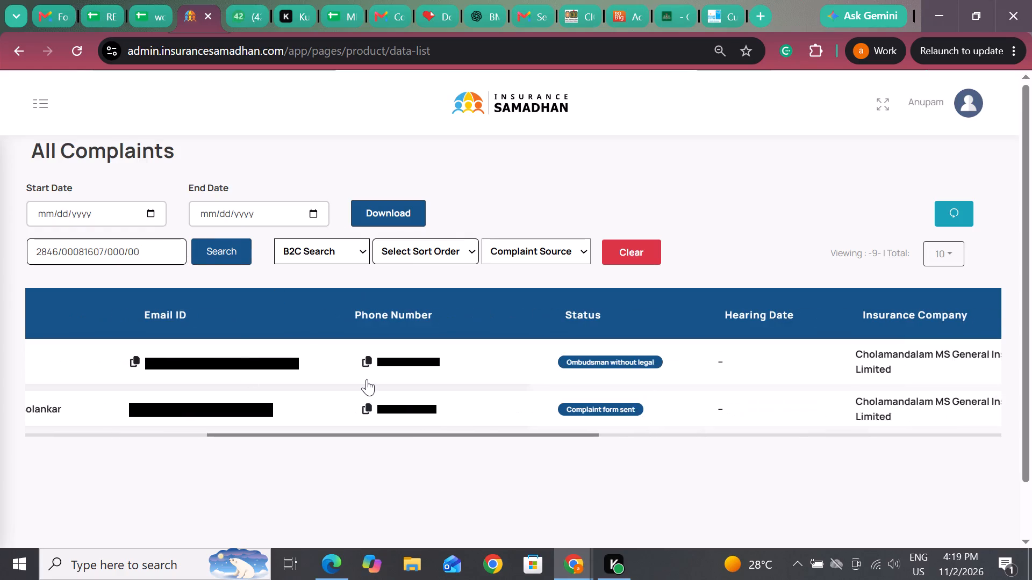
{"action": "scroll", "coordinate": [367, 379], "scroll_direction": "up", "scroll_amount": 2}
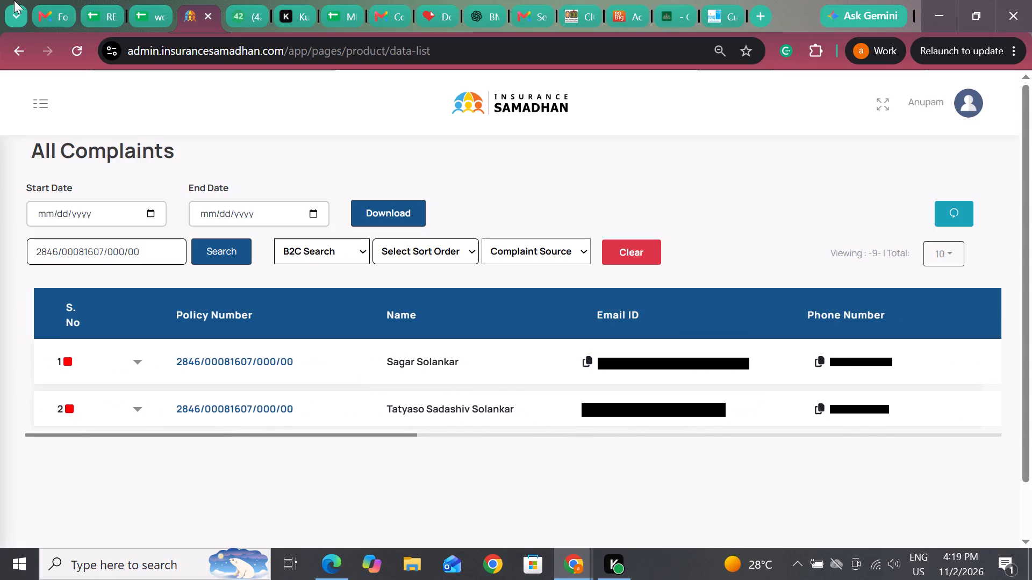
{"action": "left_click", "coordinate": [48, 24]}
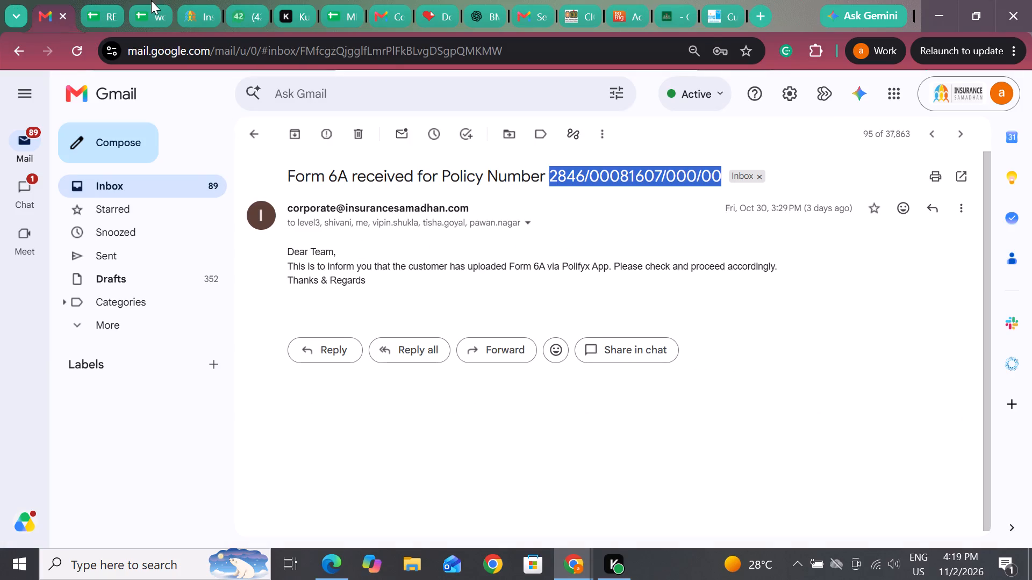
{"action": "left_click", "coordinate": [194, 23]}
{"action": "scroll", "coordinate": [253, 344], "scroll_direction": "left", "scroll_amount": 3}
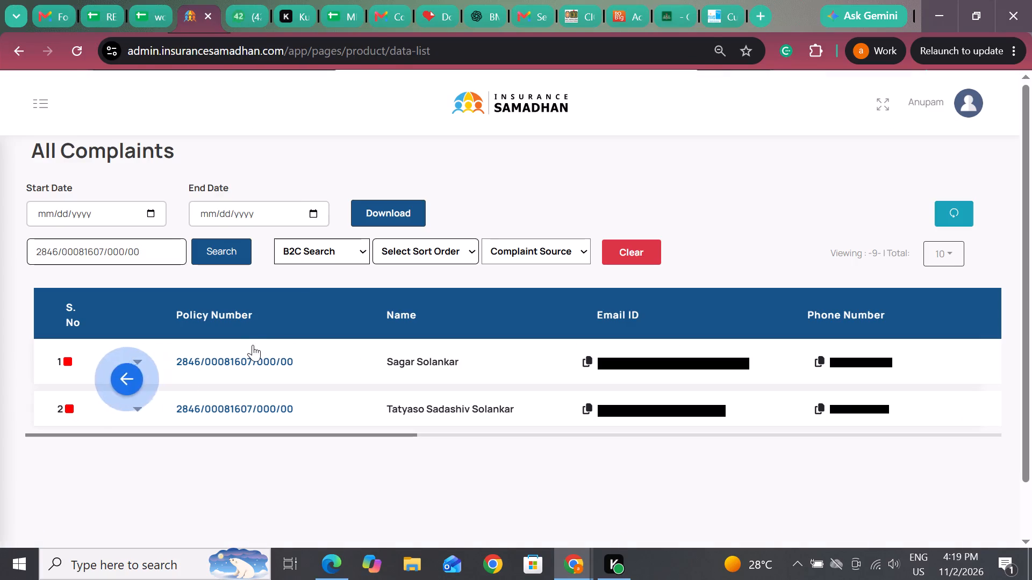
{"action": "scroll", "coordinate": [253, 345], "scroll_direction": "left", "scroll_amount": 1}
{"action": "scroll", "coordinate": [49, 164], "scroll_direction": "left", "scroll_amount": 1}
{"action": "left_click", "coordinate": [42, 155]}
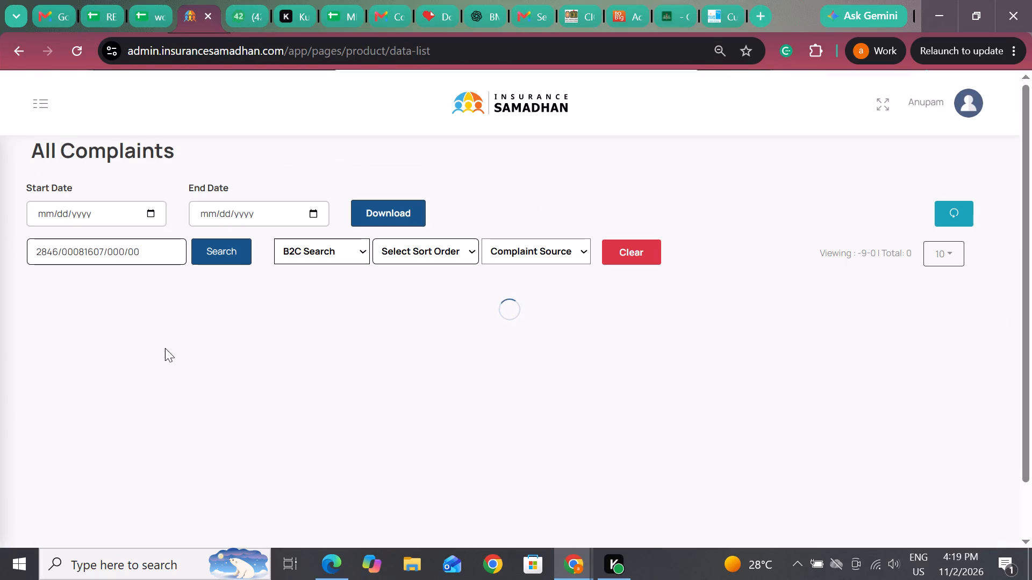
Open the policy's complaint with the status Ombudsman without legal and look through the options in its Other Actions section.
{"action": "scroll", "coordinate": [323, 284], "scroll_direction": "down", "scroll_amount": 2}
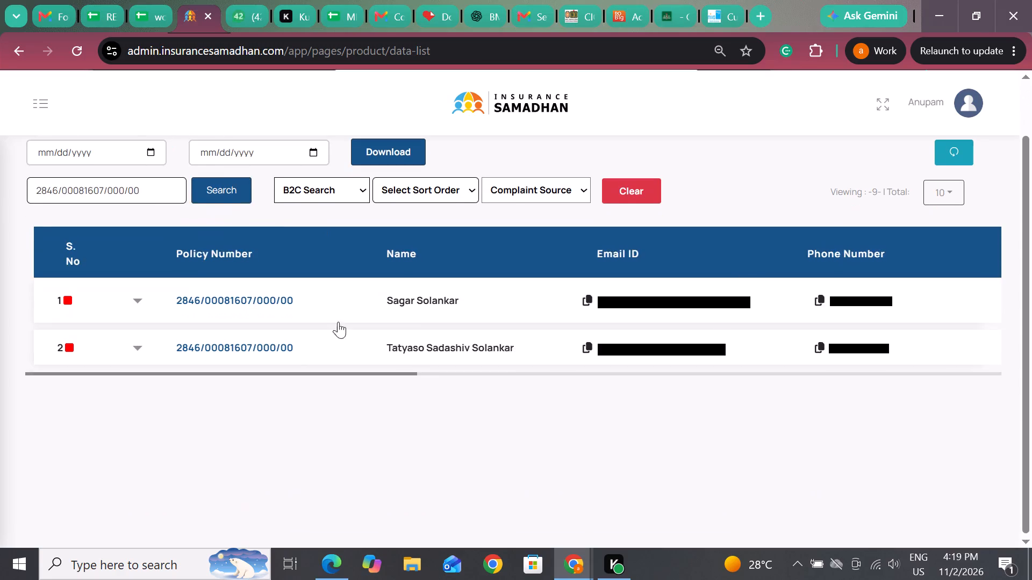
{"action": "scroll", "coordinate": [329, 310], "scroll_direction": "up", "scroll_amount": 2}
{"action": "left_click", "coordinate": [270, 301]}
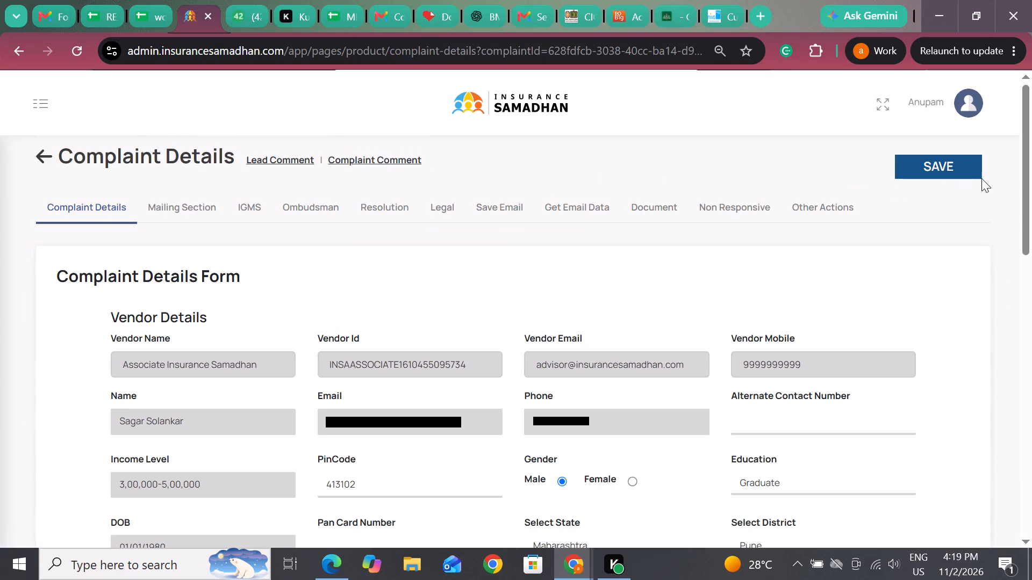
{"action": "left_click", "coordinate": [798, 198]}
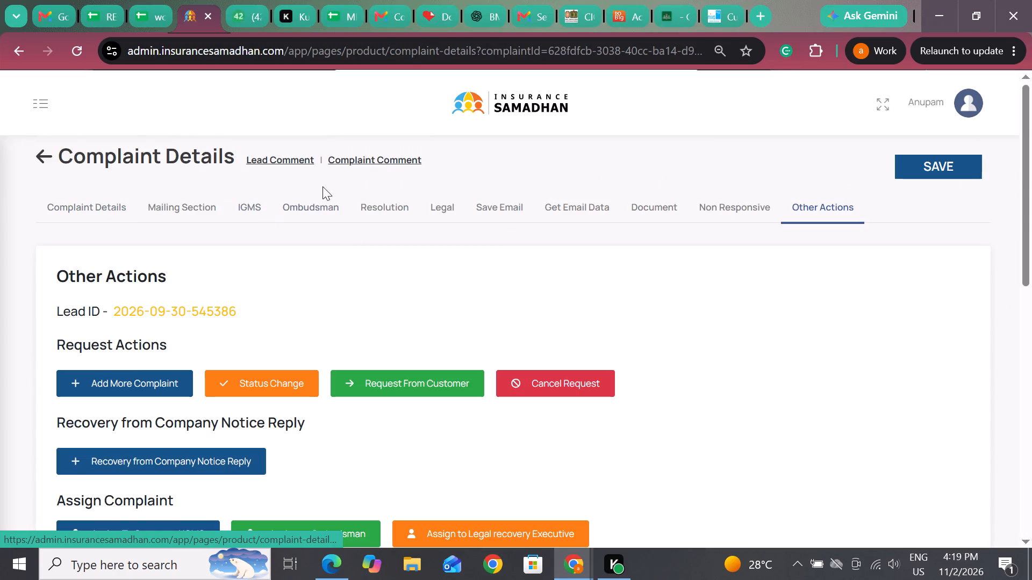
{"action": "scroll", "coordinate": [259, 250], "scroll_direction": "down", "scroll_amount": 4}
{"action": "scroll", "coordinate": [131, 248], "scroll_direction": "down", "scroll_amount": 3}
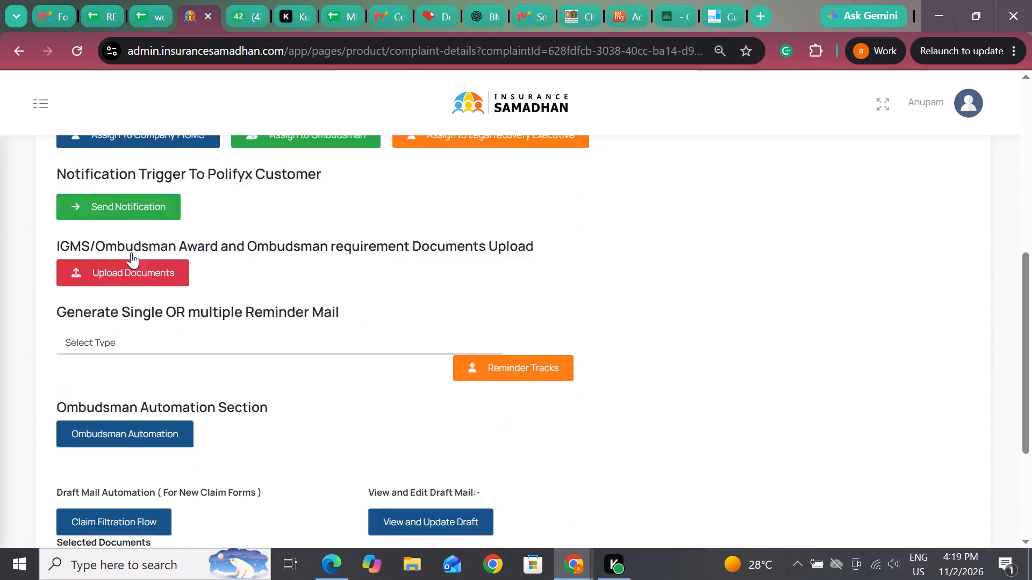
{"action": "scroll", "coordinate": [128, 252], "scroll_direction": "down", "scroll_amount": 4}
{"action": "scroll", "coordinate": [128, 252], "scroll_direction": "up", "scroll_amount": 4}
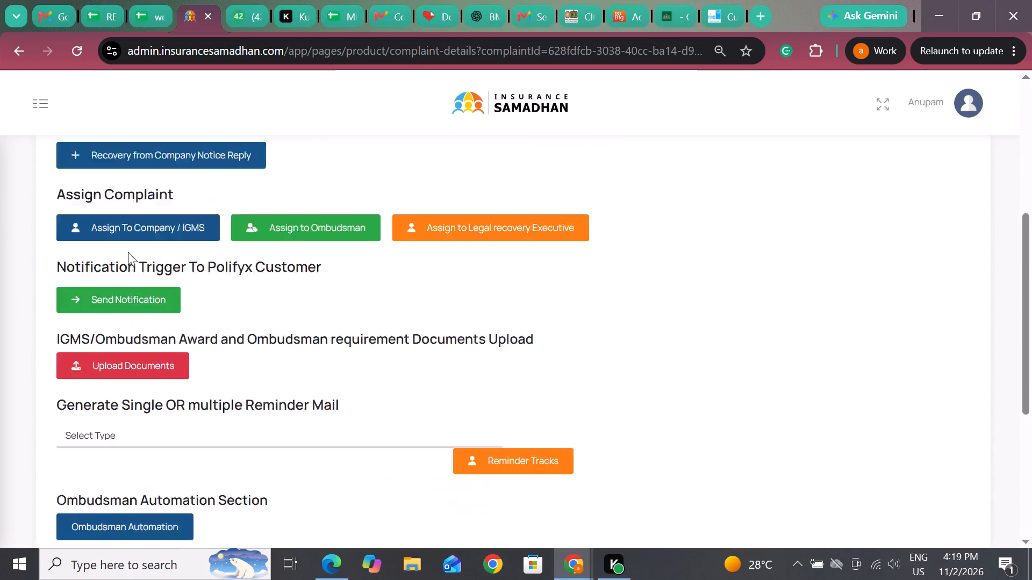
{"action": "scroll", "coordinate": [128, 252], "scroll_direction": "up", "scroll_amount": 2}
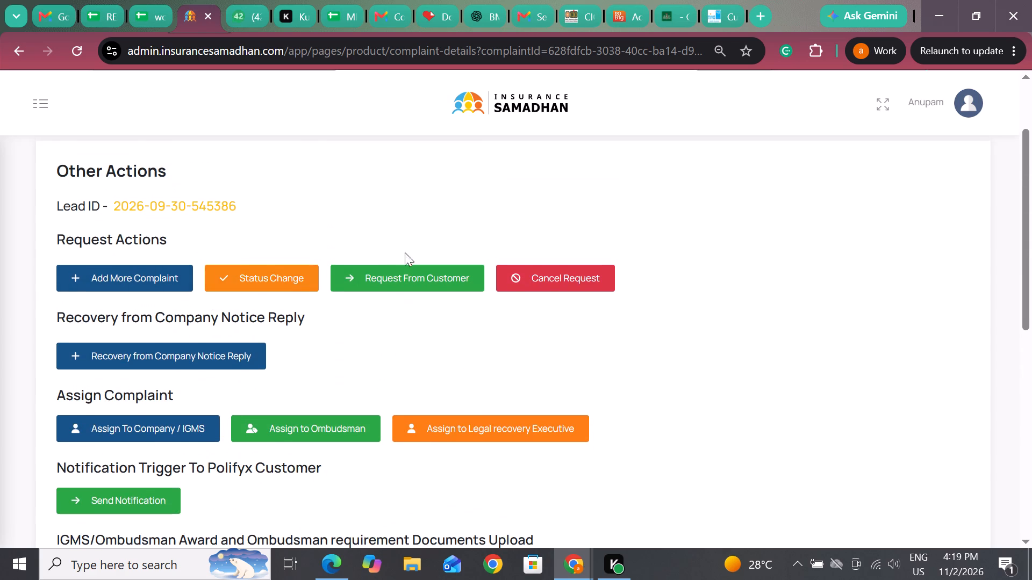
Return to the All Complaints list for the searched policy and recheck the policy number in the Form 6A received email.
{"action": "scroll", "coordinate": [455, 232], "scroll_direction": "up", "scroll_amount": 2}
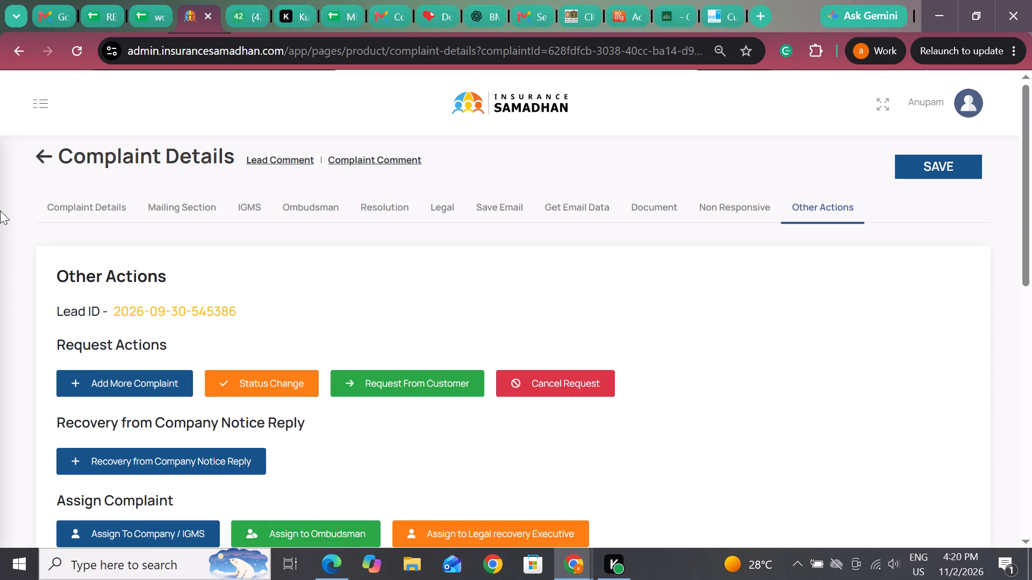
{"action": "left_click", "coordinate": [39, 155]}
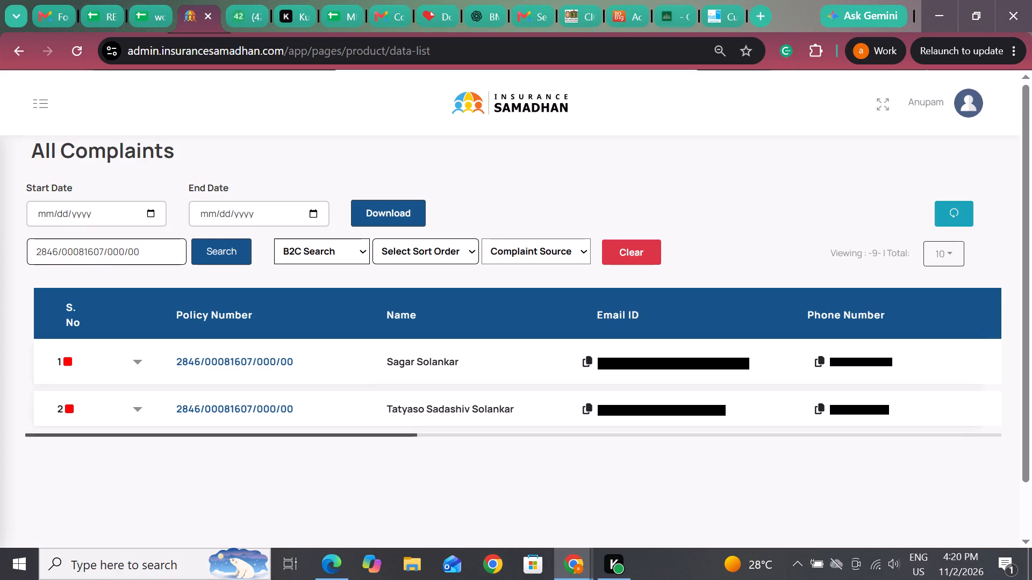
{"action": "left_click_drag", "start_coordinate": [389, 434], "coordinate": [336, 438]}
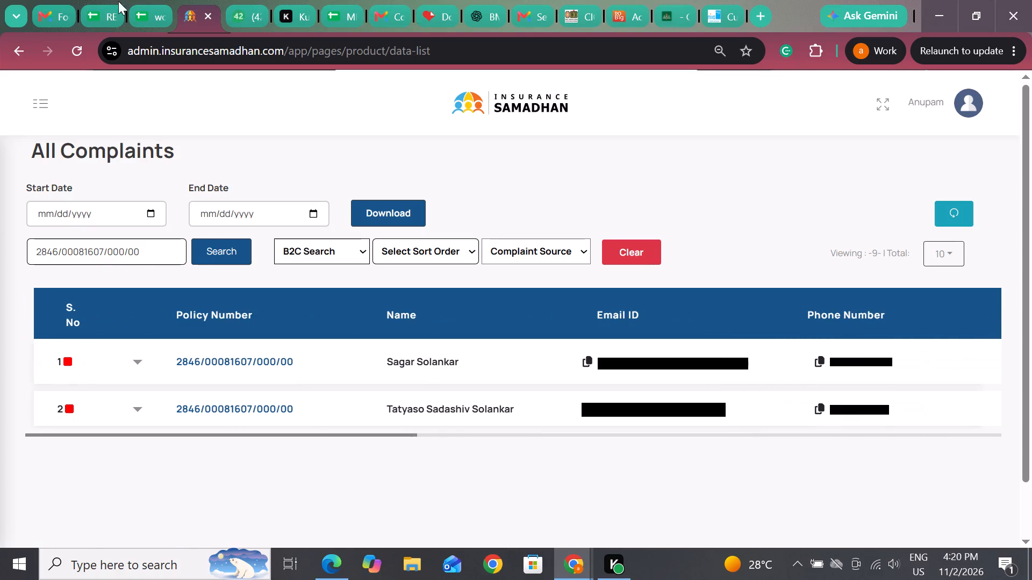
{"action": "left_click", "coordinate": [66, 19]}
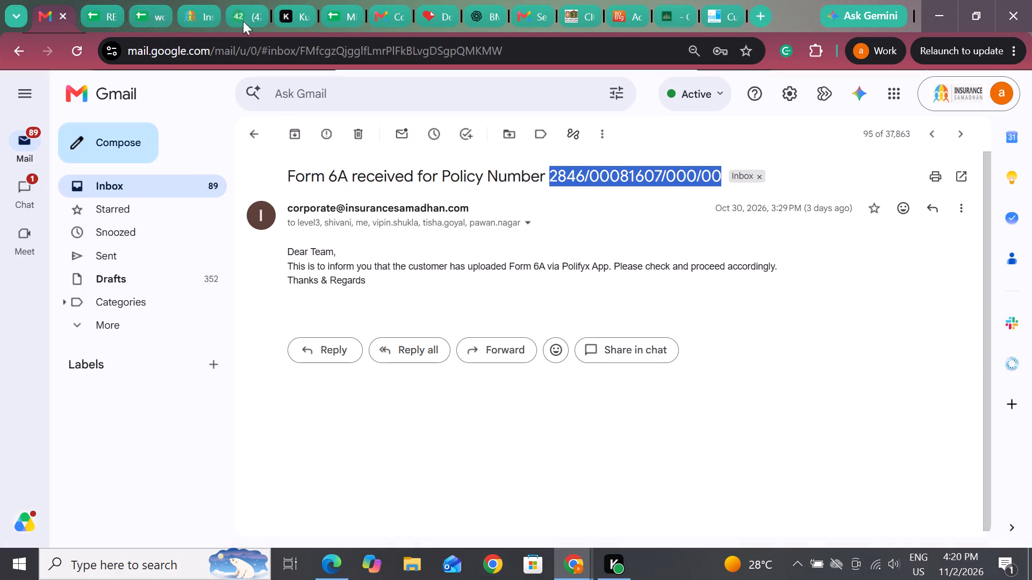
{"action": "left_click", "coordinate": [186, 21]}
Open the first listed complaint and review its uploaded Form 6A PDF among the ombudsman requirement documents, closing the document and uploads dialog when done.
{"action": "left_click", "coordinate": [235, 357]}
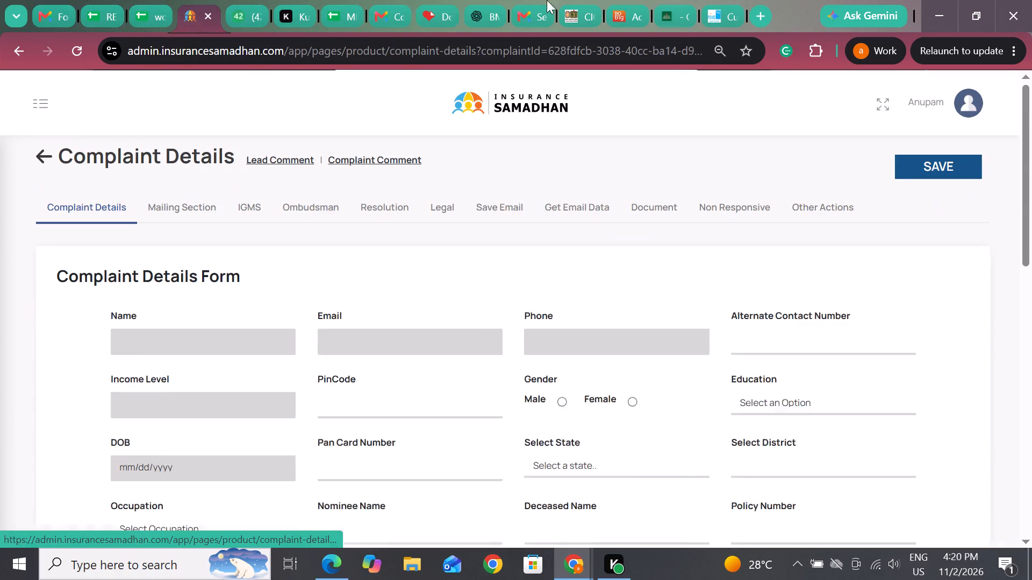
{"action": "left_click", "coordinate": [798, 199]}
{"action": "scroll", "coordinate": [401, 226], "scroll_direction": "down", "scroll_amount": 4}
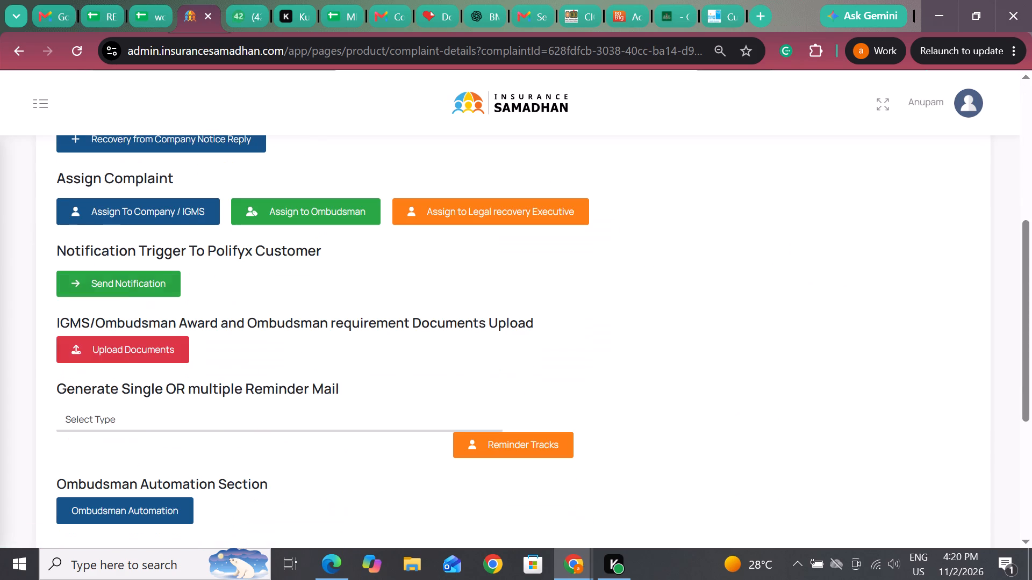
{"action": "left_click", "coordinate": [134, 365]}
{"action": "left_click", "coordinate": [135, 353]}
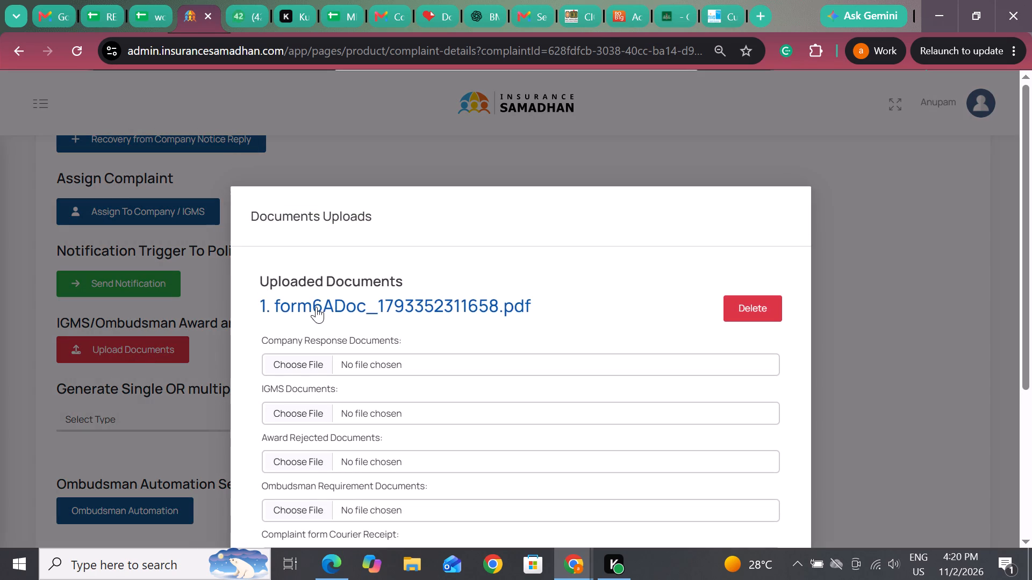
{"action": "left_click", "coordinate": [316, 307]}
{"action": "scroll", "coordinate": [505, 167], "scroll_direction": "down", "scroll_amount": 9}
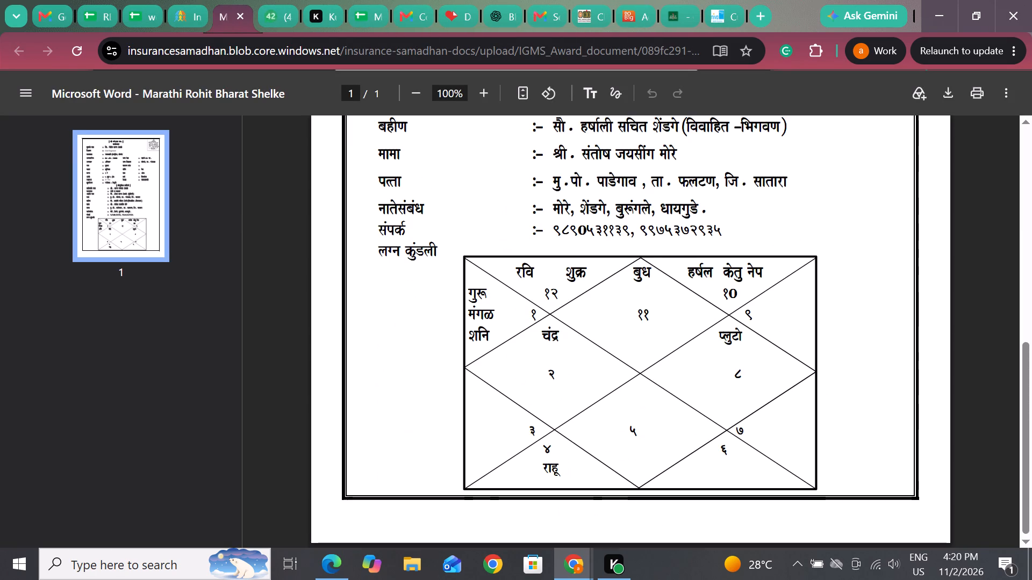
{"action": "scroll", "coordinate": [397, 159], "scroll_direction": "down", "scroll_amount": 6}
{"action": "scroll", "coordinate": [327, 219], "scroll_direction": "up", "scroll_amount": 8}
{"action": "left_click", "coordinate": [245, 19]}
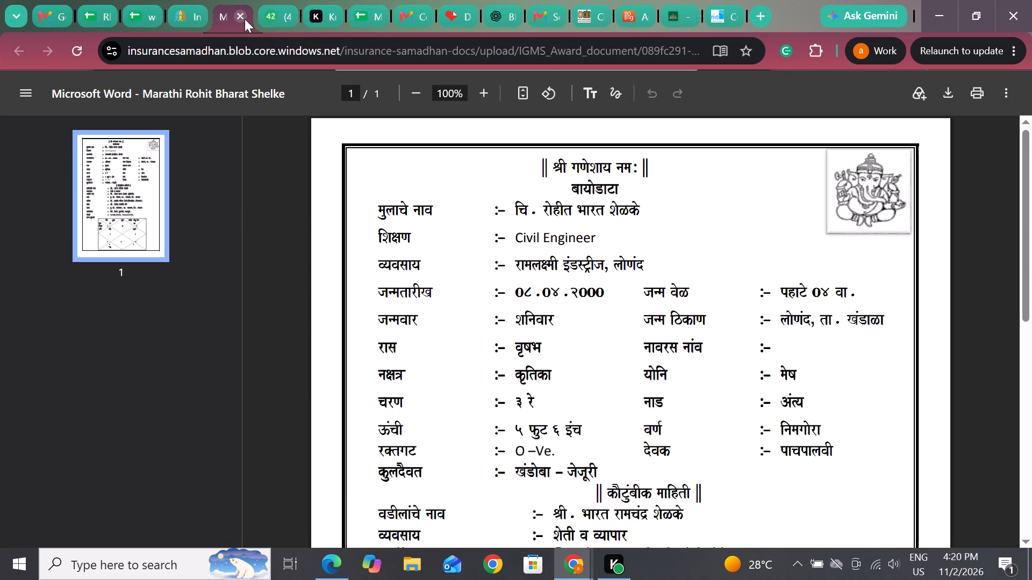
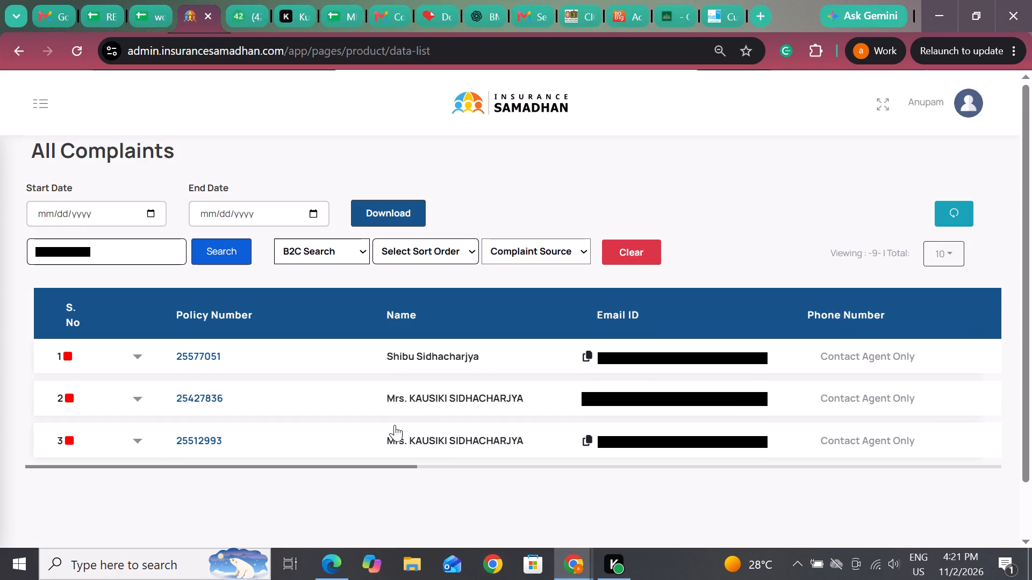
Check the Status column of the three complaints listed in the All Complaints table.
{"action": "left_click_drag", "start_coordinate": [394, 466], "coordinate": [423, 467]}
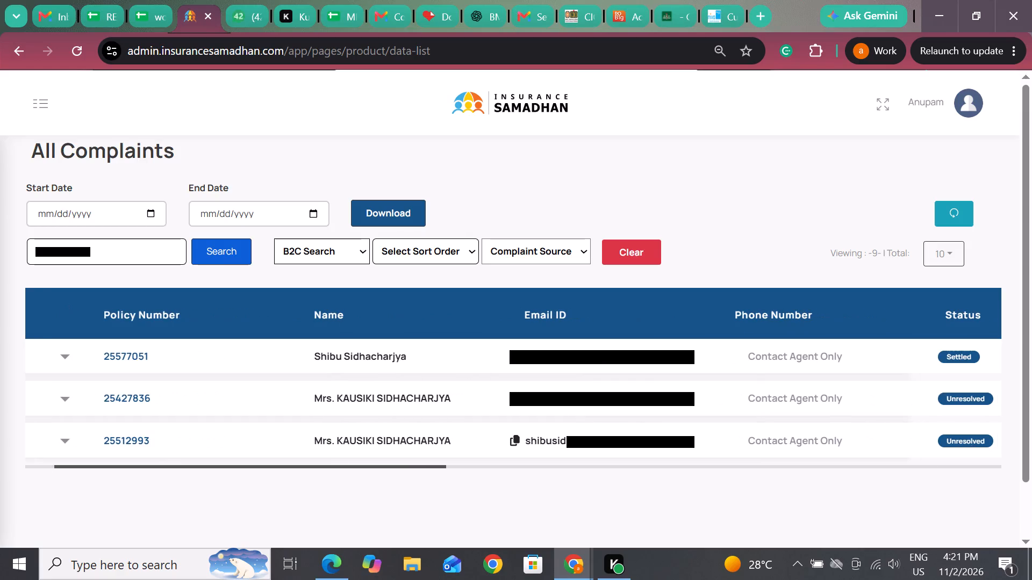
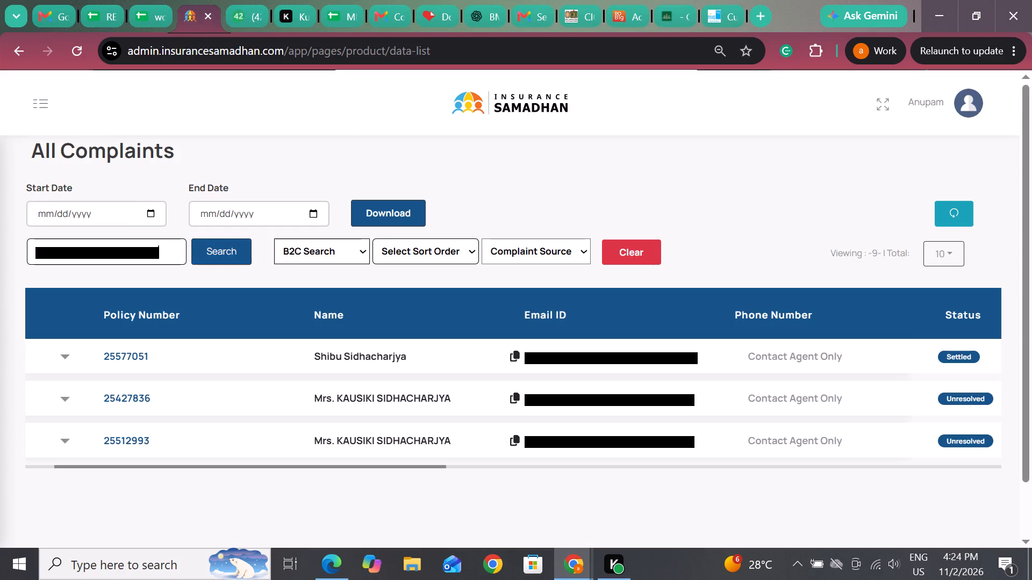
{"action": "left_click", "coordinate": [210, 236]}
{"action": "left_click", "coordinate": [222, 245]}
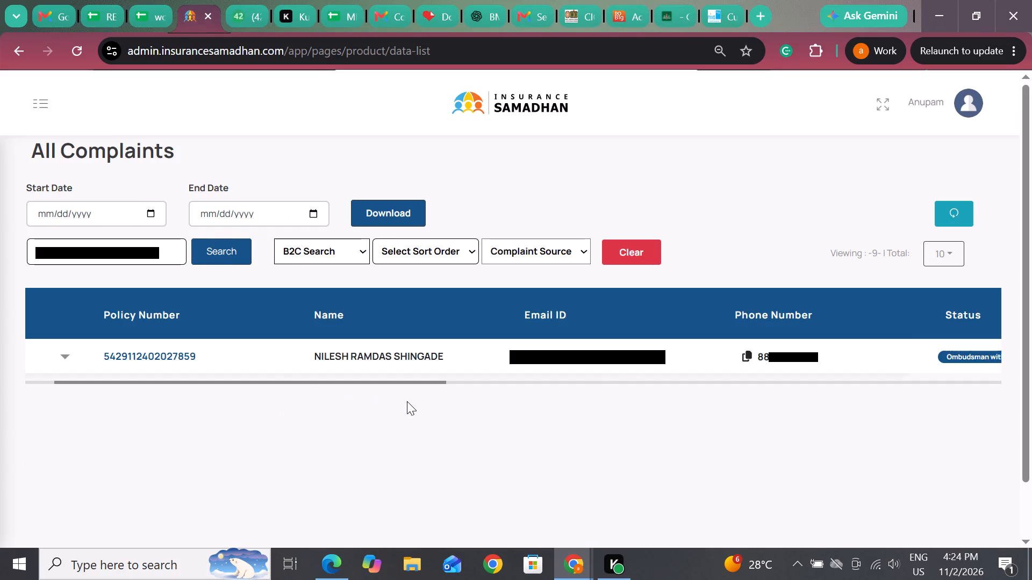
{"action": "scroll", "coordinate": [407, 366], "scroll_direction": "up", "scroll_amount": 1}
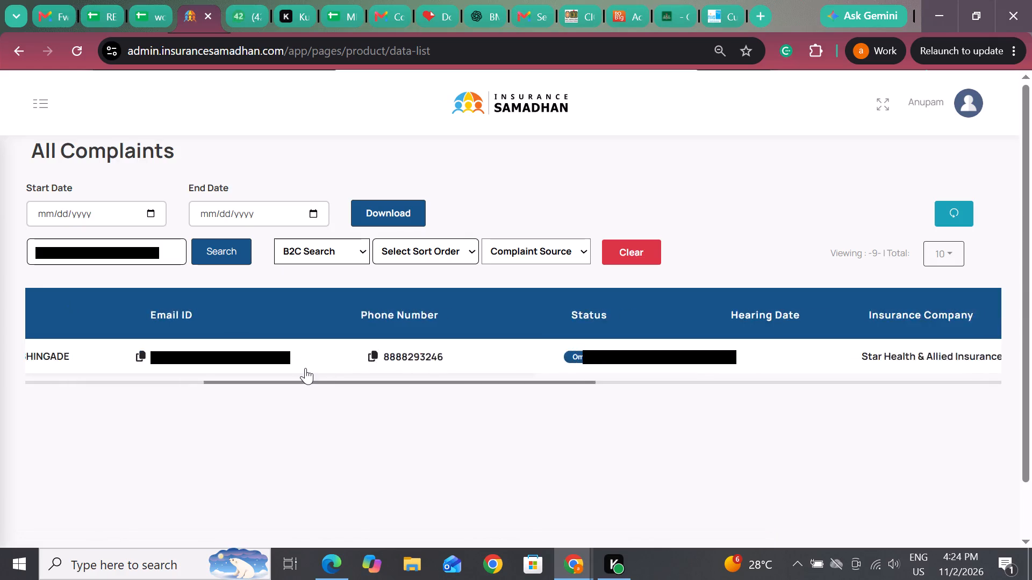
{"action": "left_click", "coordinate": [62, 15]}
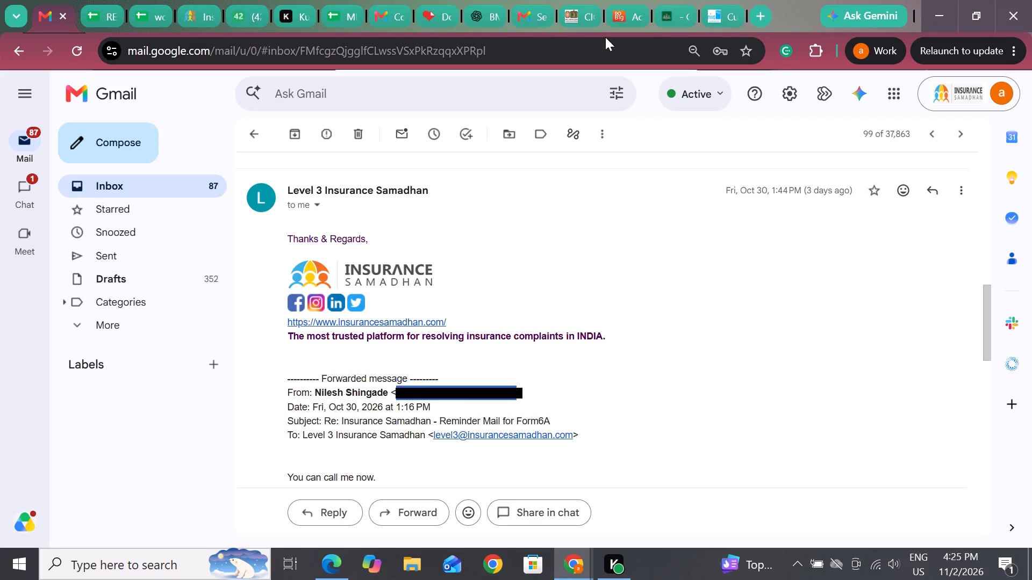
Switch to the Smartflo cloud phone and open the Call Logs.
{"action": "left_click", "coordinate": [615, 25]}
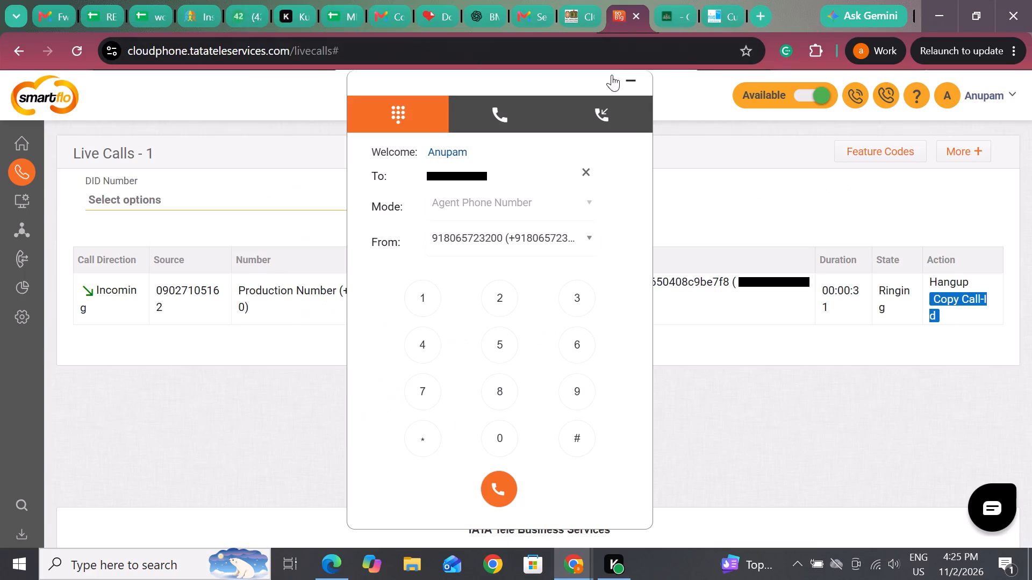
{"action": "left_click", "coordinate": [10, 243]}
{"action": "left_click", "coordinate": [20, 271]}
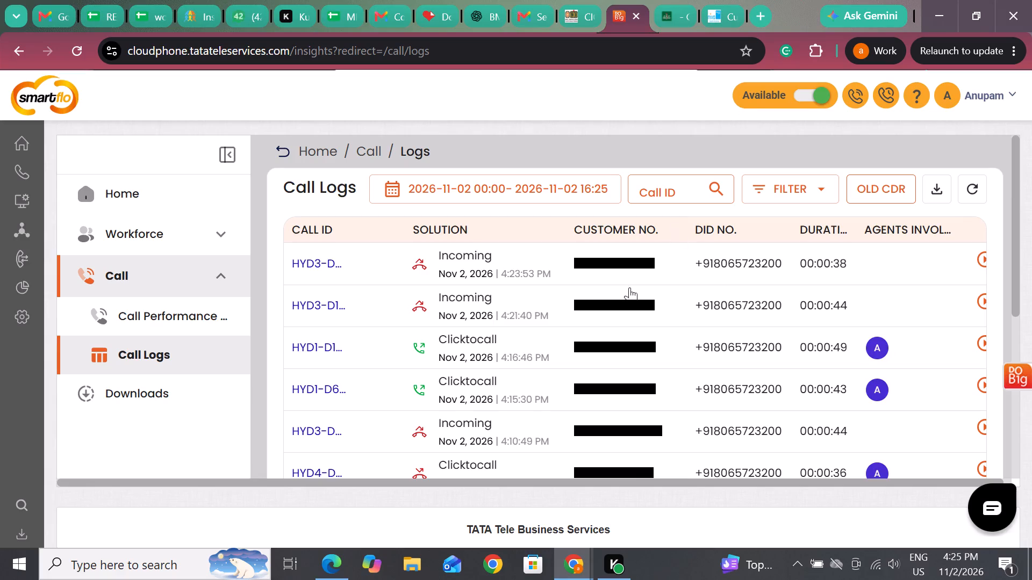
Switch to the complaint list and review the found complaint's status, hearing date, insurance company, claim amount, complaint type and policy type.
{"action": "left_click", "coordinate": [197, 20]}
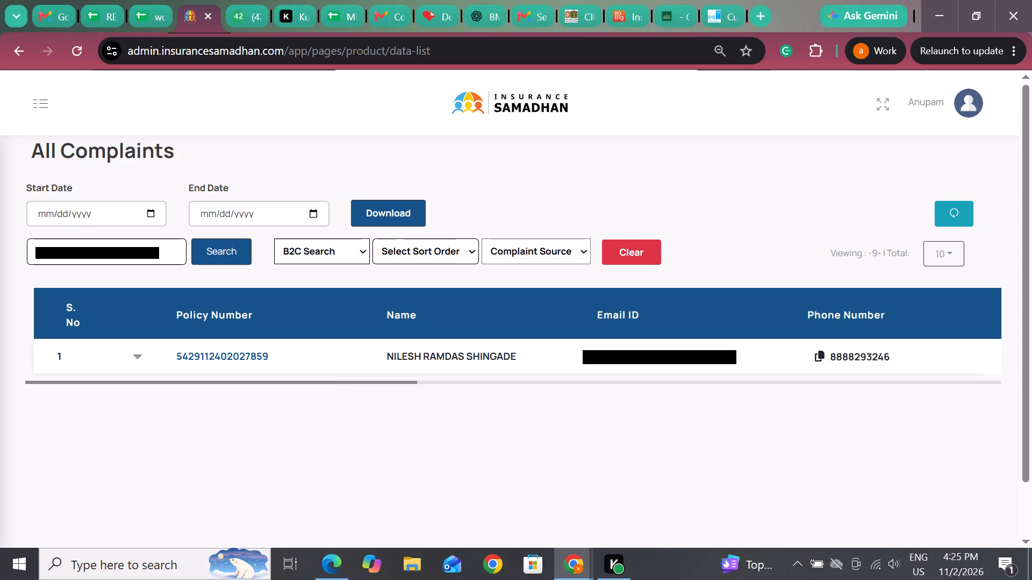
{"action": "left_click_drag", "start_coordinate": [350, 381], "coordinate": [590, 407]}
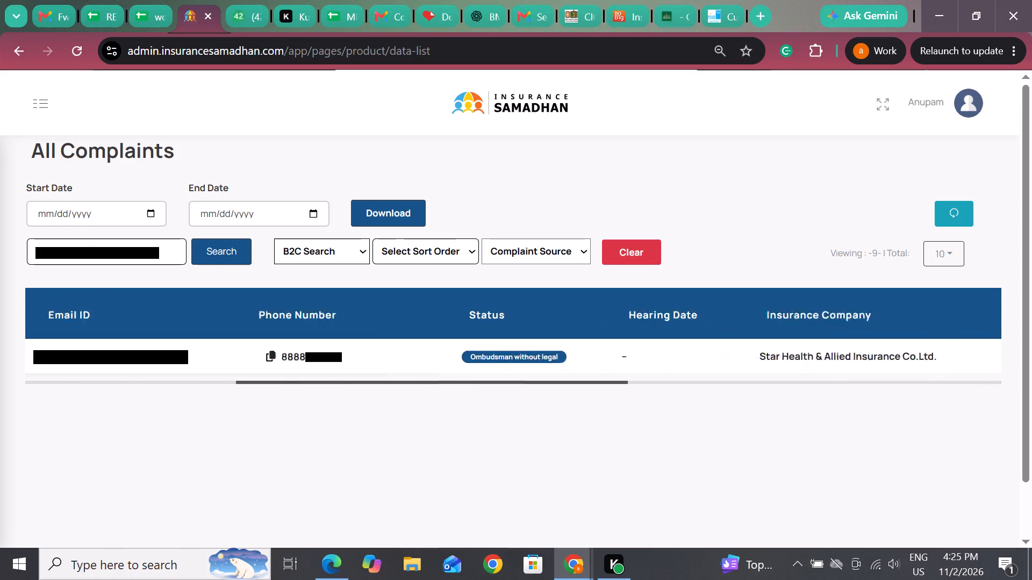
{"action": "left_click_drag", "start_coordinate": [590, 407], "coordinate": [794, 402]}
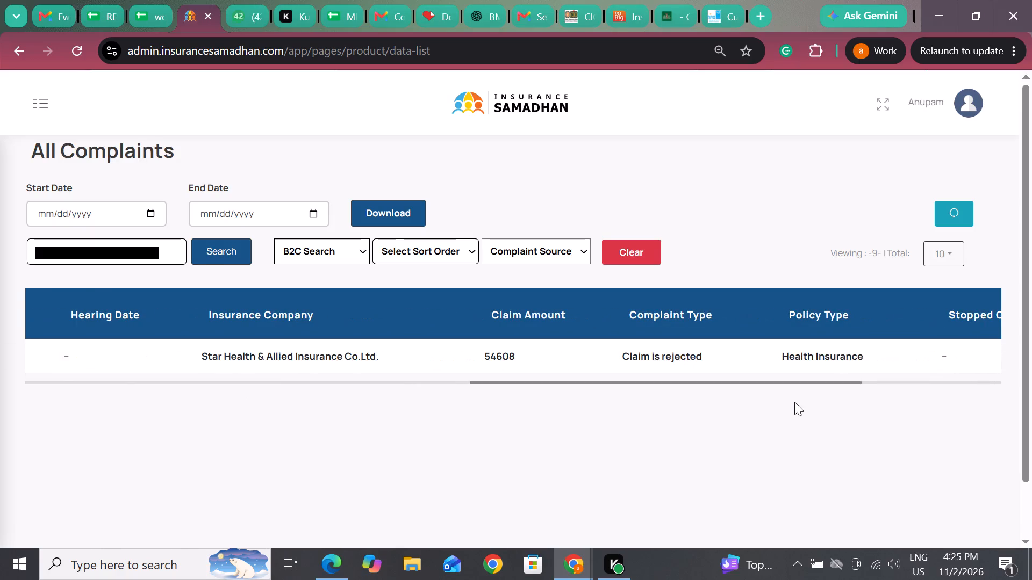
{"action": "left_click", "coordinate": [426, 382]}
{"action": "left_click", "coordinate": [426, 382]}
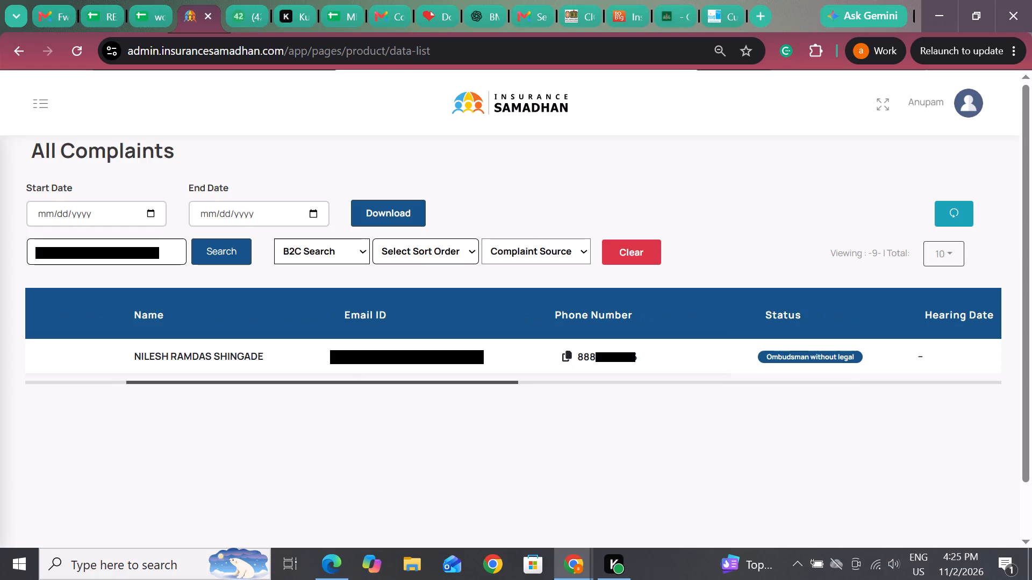
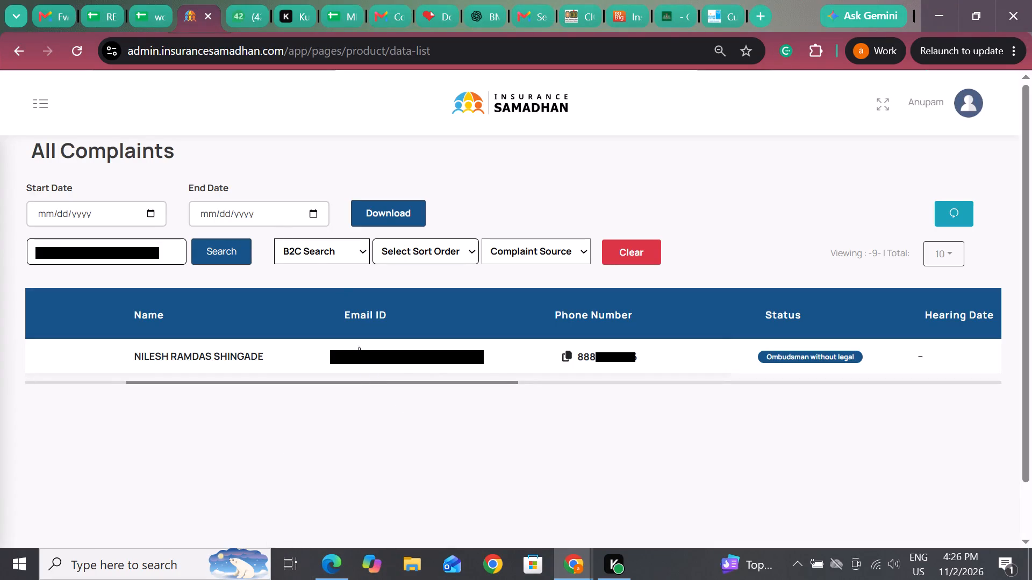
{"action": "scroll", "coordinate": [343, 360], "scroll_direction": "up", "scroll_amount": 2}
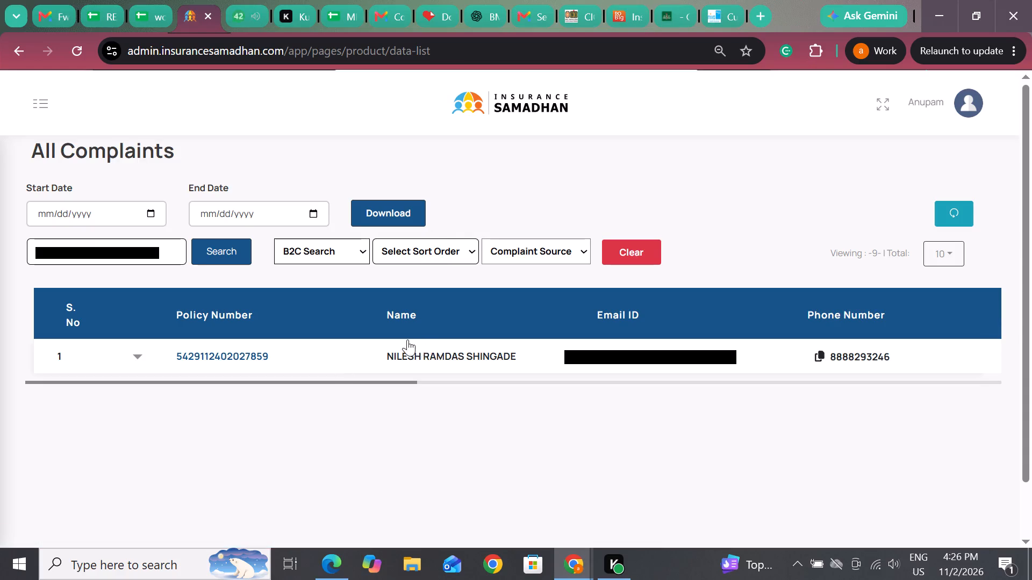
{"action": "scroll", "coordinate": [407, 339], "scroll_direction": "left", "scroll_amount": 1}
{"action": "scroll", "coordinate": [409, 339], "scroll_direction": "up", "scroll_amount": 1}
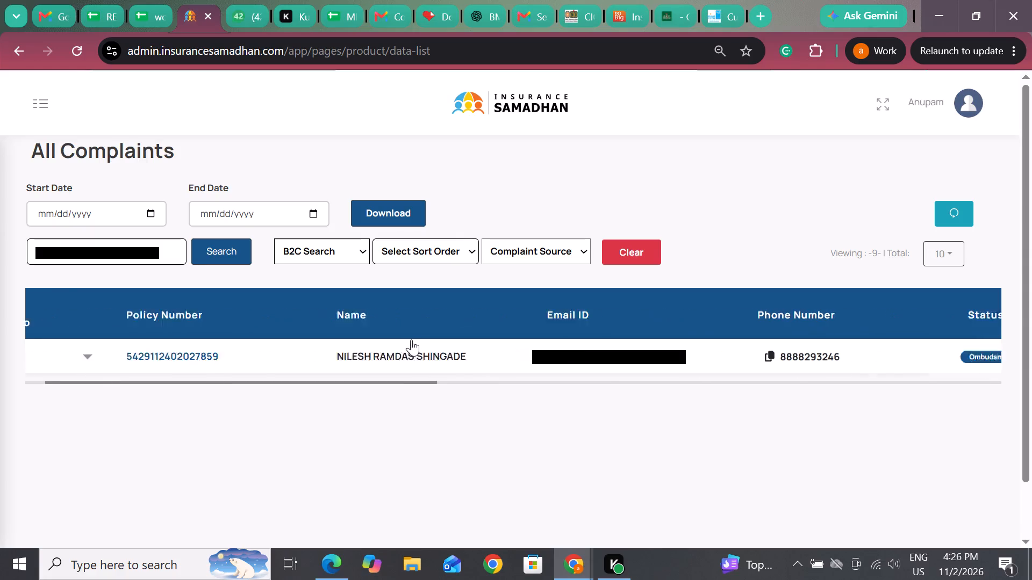
Switch to Gmail and read through the forwarded Form 6A reminder email thread, including the customer's replies and contact number.
{"action": "left_click", "coordinate": [92, 21]}
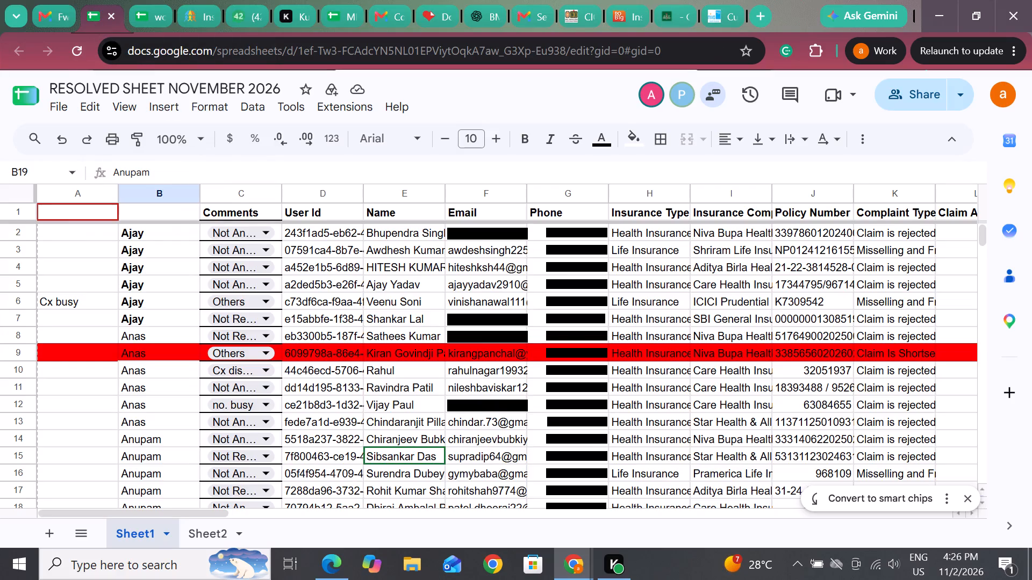
{"action": "left_click", "coordinate": [47, 11]}
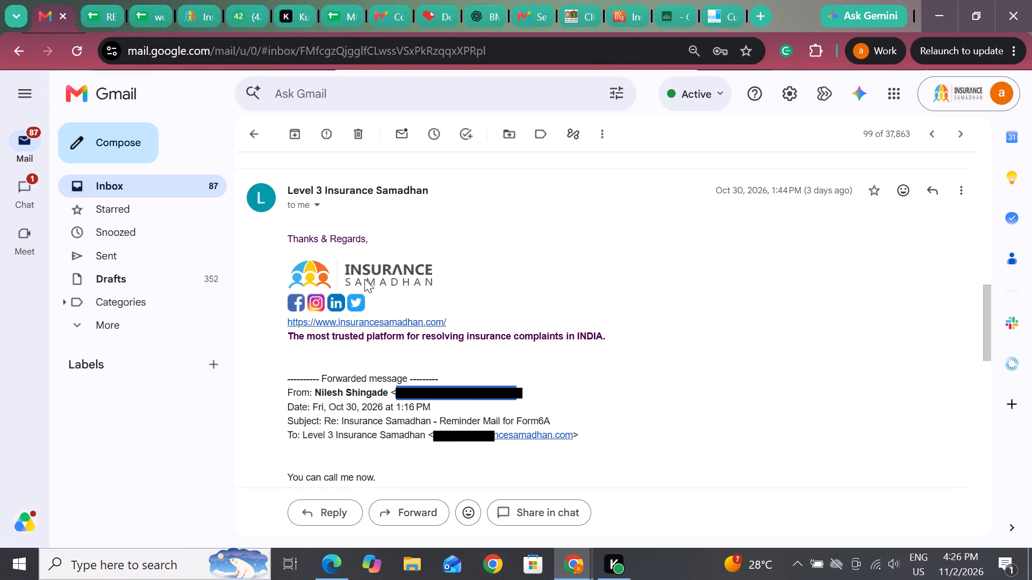
{"action": "scroll", "coordinate": [347, 223], "scroll_direction": "down", "scroll_amount": 12}
{"action": "scroll", "coordinate": [347, 223], "scroll_direction": "up", "scroll_amount": 7}
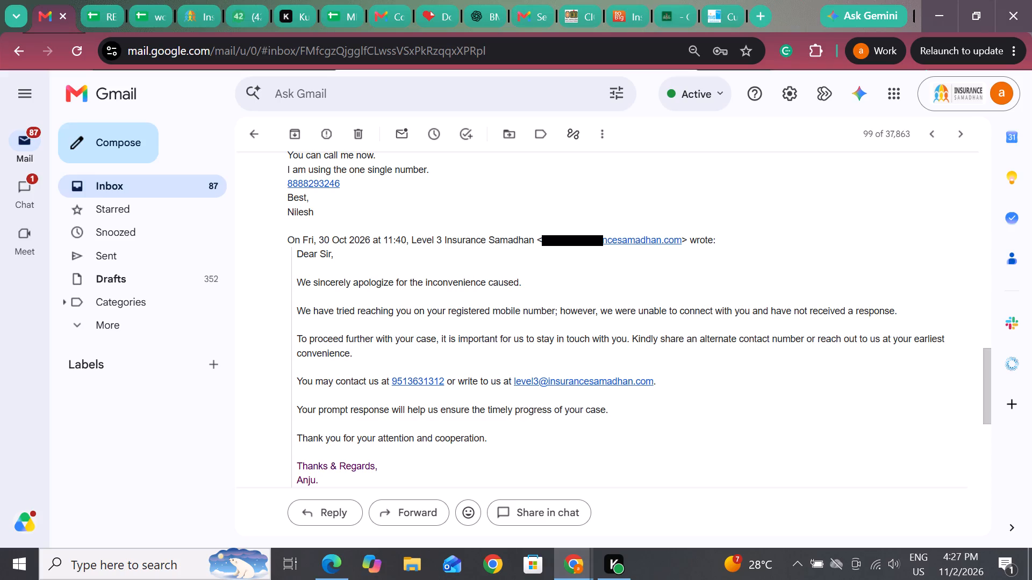
{"action": "scroll", "coordinate": [340, 233], "scroll_direction": "up", "scroll_amount": 3}
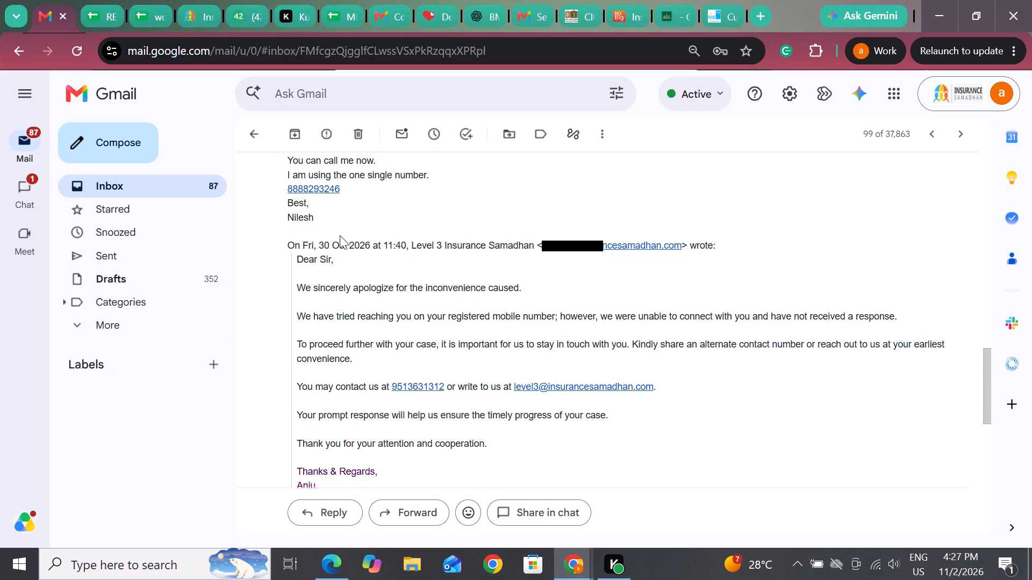
{"action": "scroll", "coordinate": [340, 235], "scroll_direction": "up", "scroll_amount": 3}
{"action": "scroll", "coordinate": [343, 235], "scroll_direction": "down", "scroll_amount": 18}
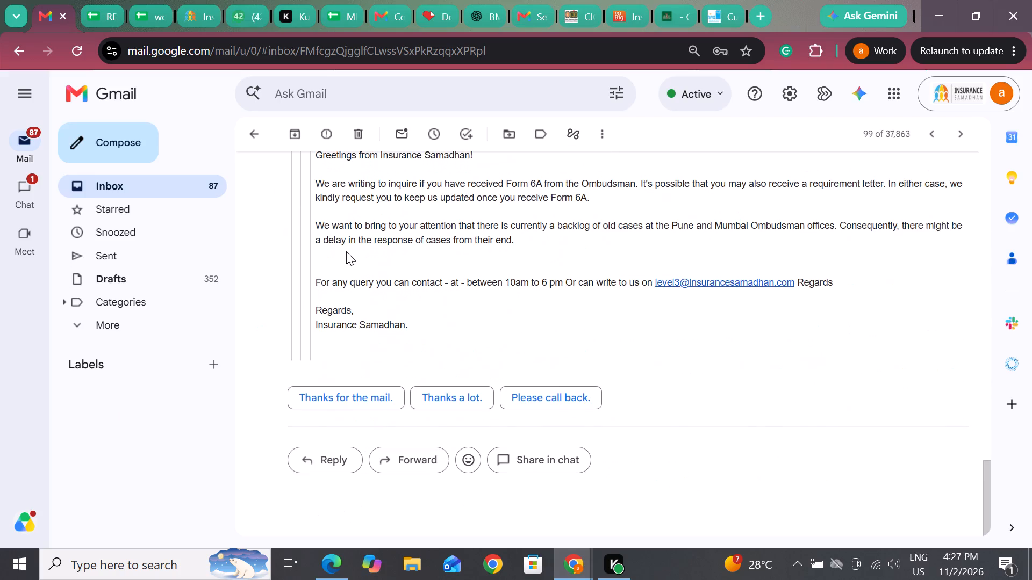
{"action": "scroll", "coordinate": [346, 251], "scroll_direction": "down", "scroll_amount": 5}
{"action": "scroll", "coordinate": [339, 280], "scroll_direction": "up", "scroll_amount": 6}
{"action": "scroll", "coordinate": [340, 273], "scroll_direction": "down", "scroll_amount": 5}
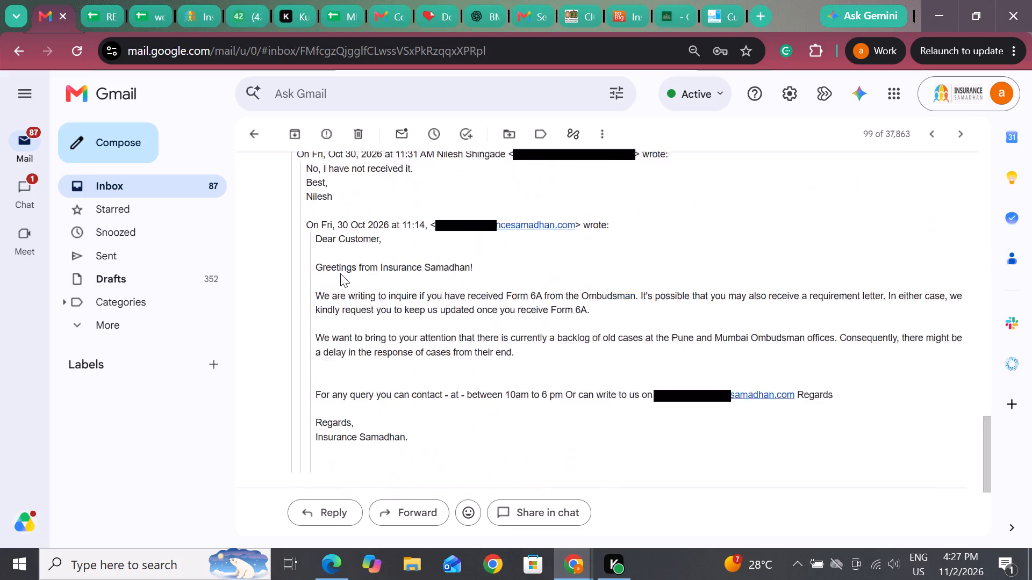
{"action": "scroll", "coordinate": [340, 273], "scroll_direction": "up", "scroll_amount": 2}
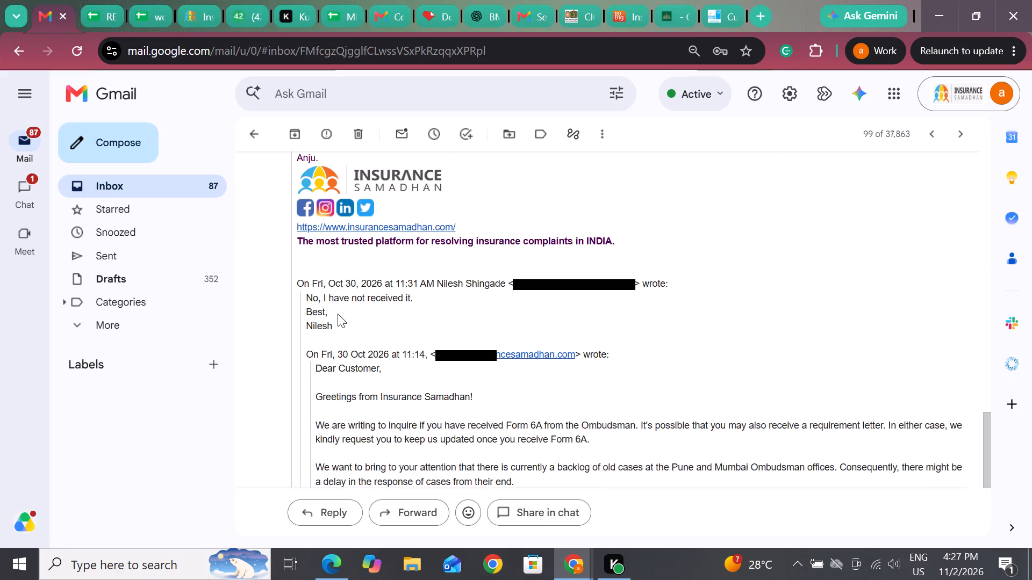
{"action": "scroll", "coordinate": [305, 223], "scroll_direction": "up", "scroll_amount": 6}
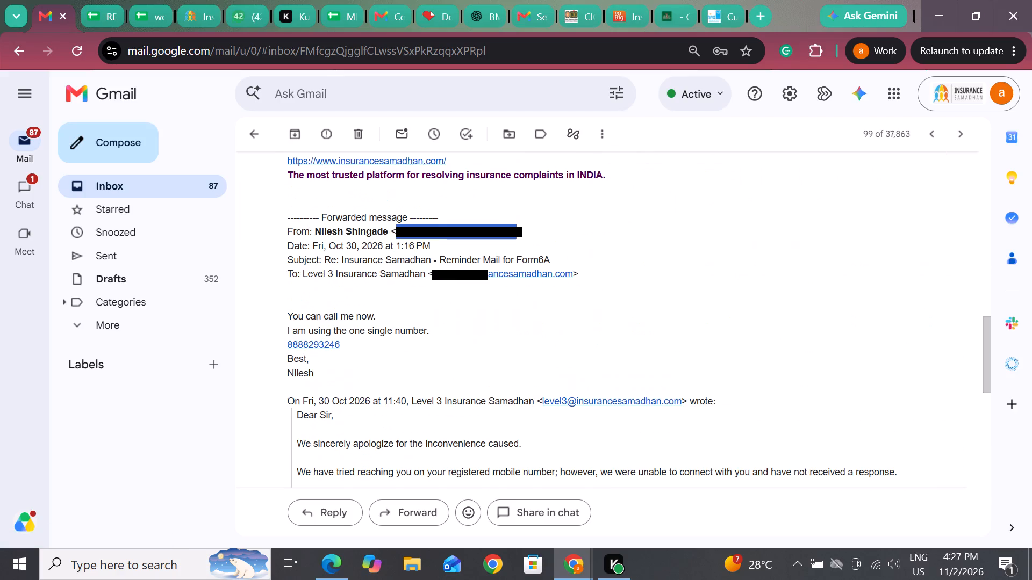
Copy the customer's phone number from the email and search the Insurance Samadhan complaint list for it.
{"action": "left_click_drag", "start_coordinate": [349, 345], "coordinate": [293, 347]}
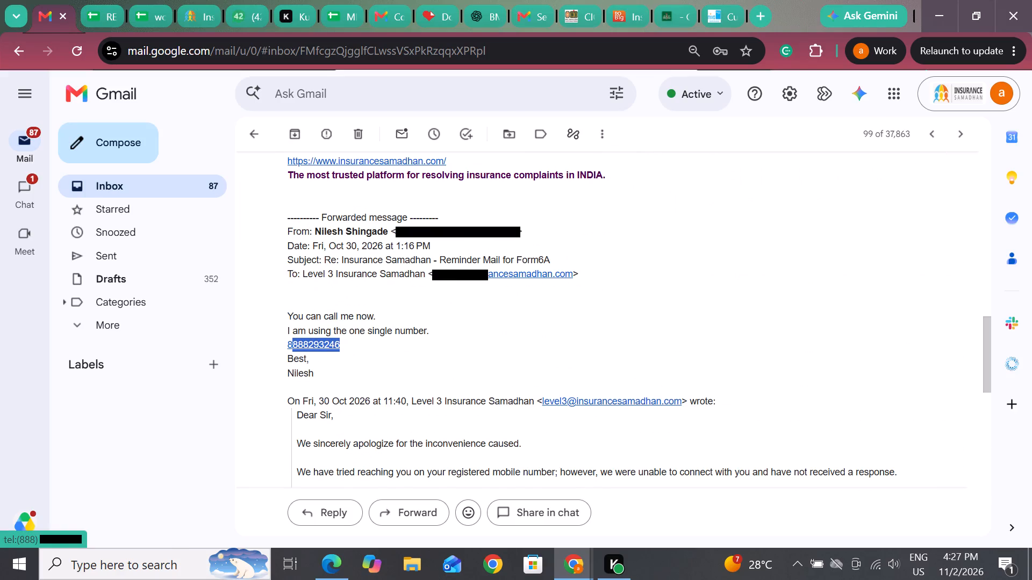
{"action": "left_click_drag", "start_coordinate": [293, 347], "coordinate": [282, 347]}
{"action": "key", "text": "ctrl+c"}
{"action": "key", "text": "ctrl+c"}
{"action": "key", "text": "ctrl+c"}
{"action": "left_click", "coordinate": [188, 21]}
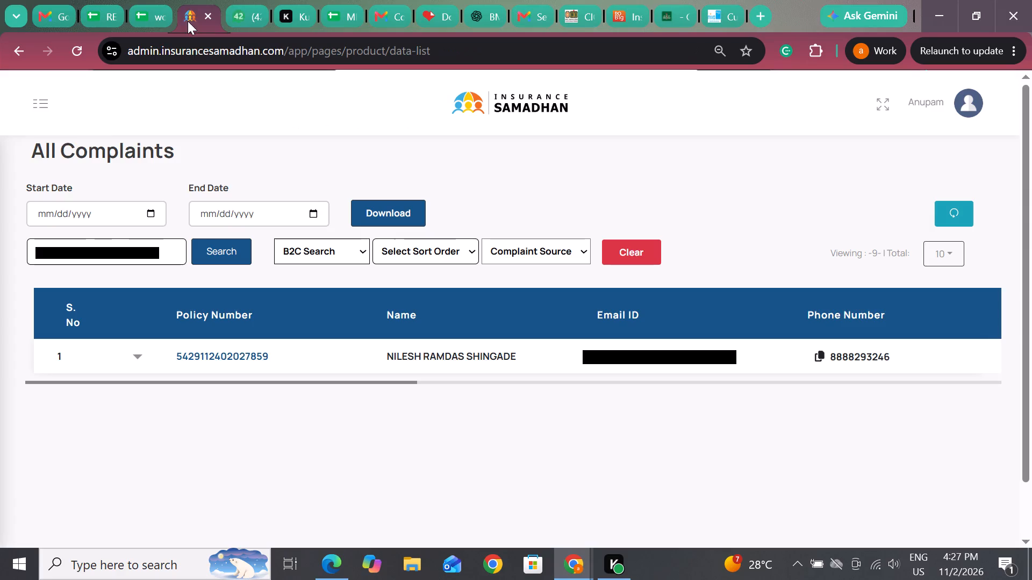
{"action": "triple_click", "coordinate": [114, 257], "text": "ctrl"}
{"action": "left_click", "coordinate": [114, 257], "text": "ctrl"}
{"action": "key", "text": "ctrl+v"}
{"action": "left_click", "coordinate": [225, 236]}
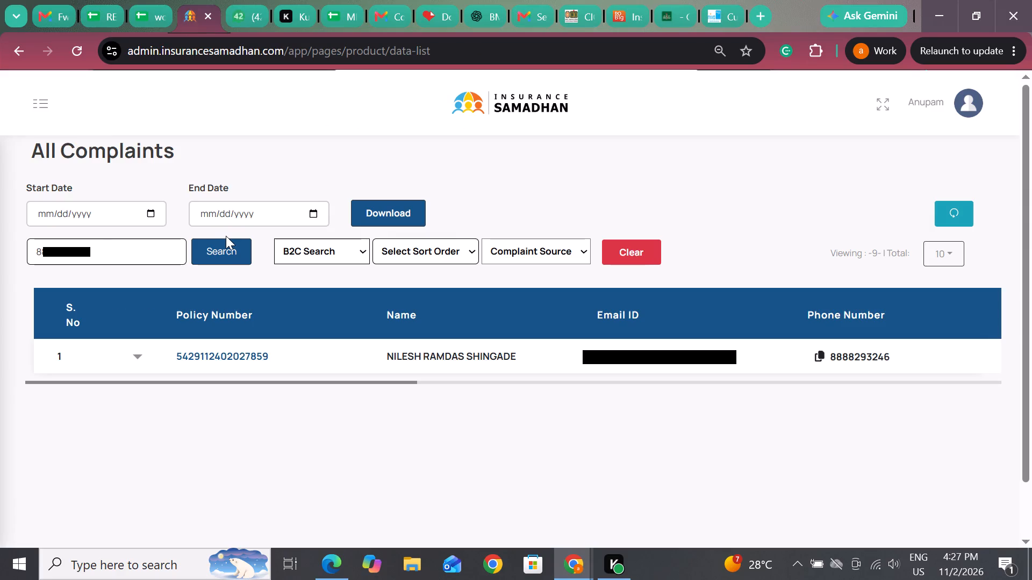
{"action": "left_click", "coordinate": [226, 250]}
{"action": "left_click", "coordinate": [217, 247]}
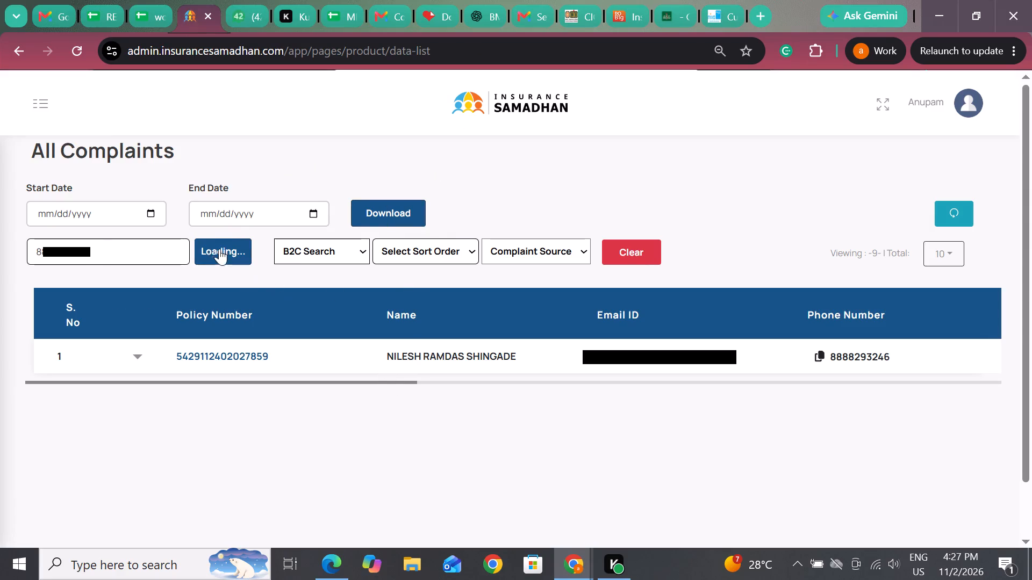
{"action": "scroll", "coordinate": [306, 355], "scroll_direction": "up", "scroll_amount": 1}
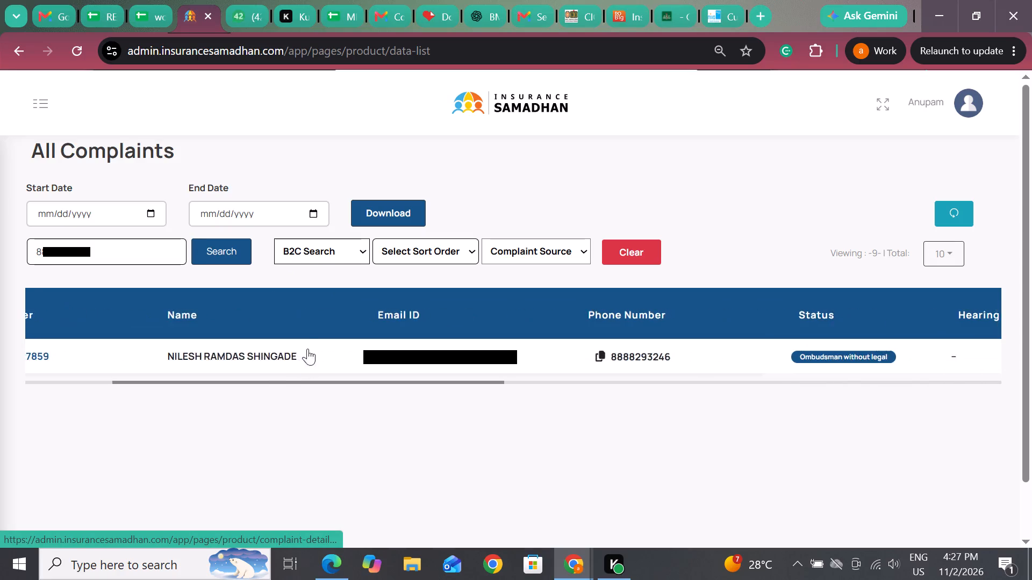
{"action": "scroll", "coordinate": [307, 349], "scroll_direction": "up", "scroll_amount": 1}
Recheck the customer's reply in Gmail and repeat the complaint list search with the copied phone number.
{"action": "left_click", "coordinate": [60, 1]}
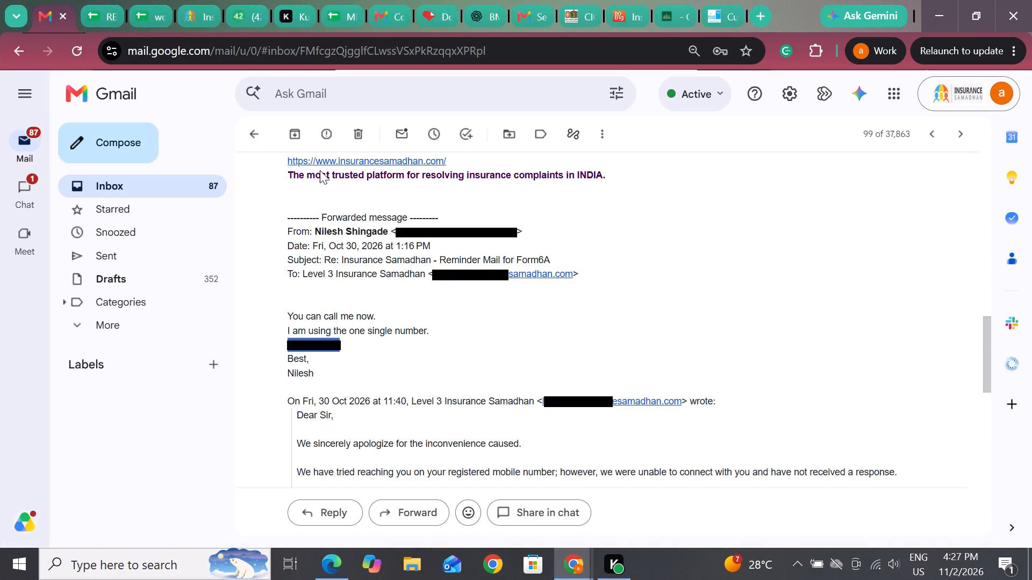
{"action": "scroll", "coordinate": [400, 225], "scroll_direction": "down", "scroll_amount": 1}
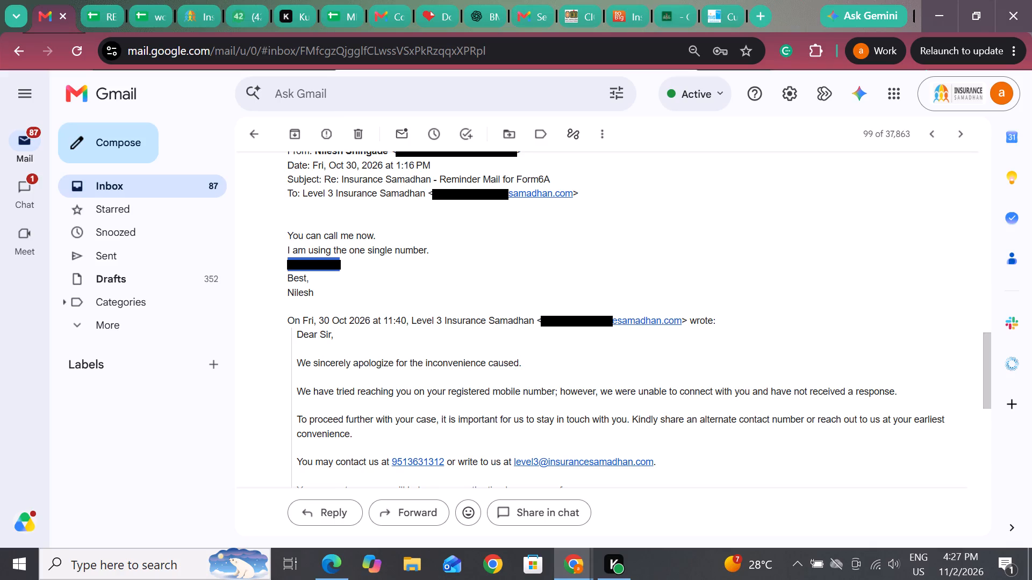
{"action": "key", "text": "ctrl+c"}
{"action": "key", "text": "ctrl+c"}
{"action": "left_click", "coordinate": [188, 25]}
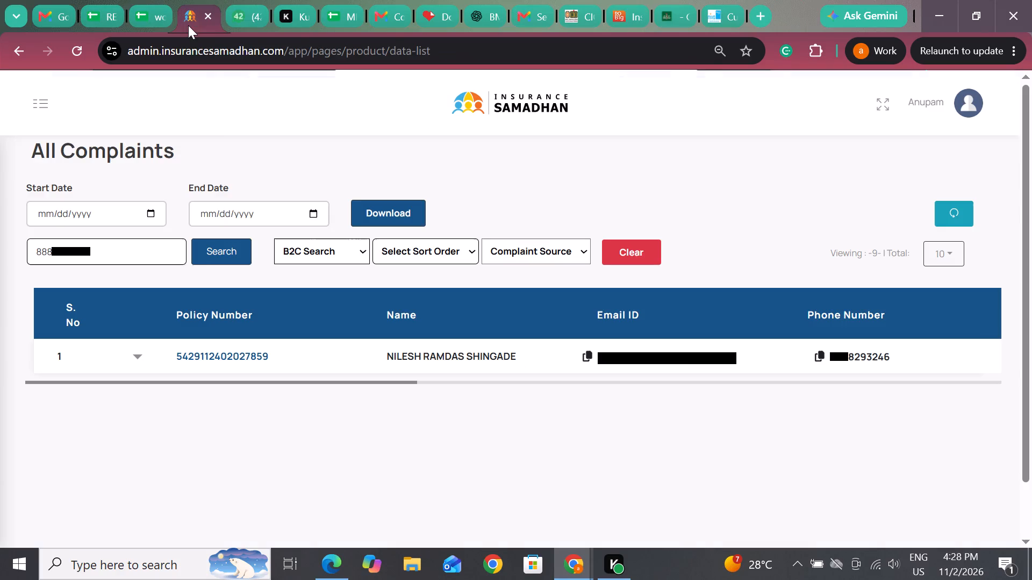
{"action": "double_click", "coordinate": [144, 260], "text": "ctrl"}
{"action": "key", "text": "ctrl+v"}
{"action": "left_click", "coordinate": [216, 248]}
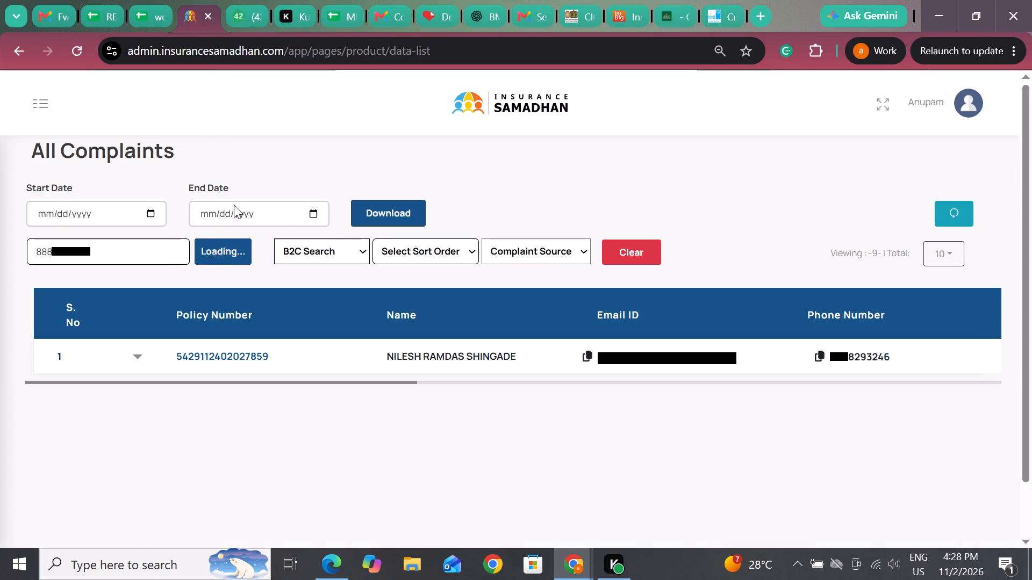
{"action": "scroll", "coordinate": [378, 353], "scroll_direction": "up", "scroll_amount": 1}
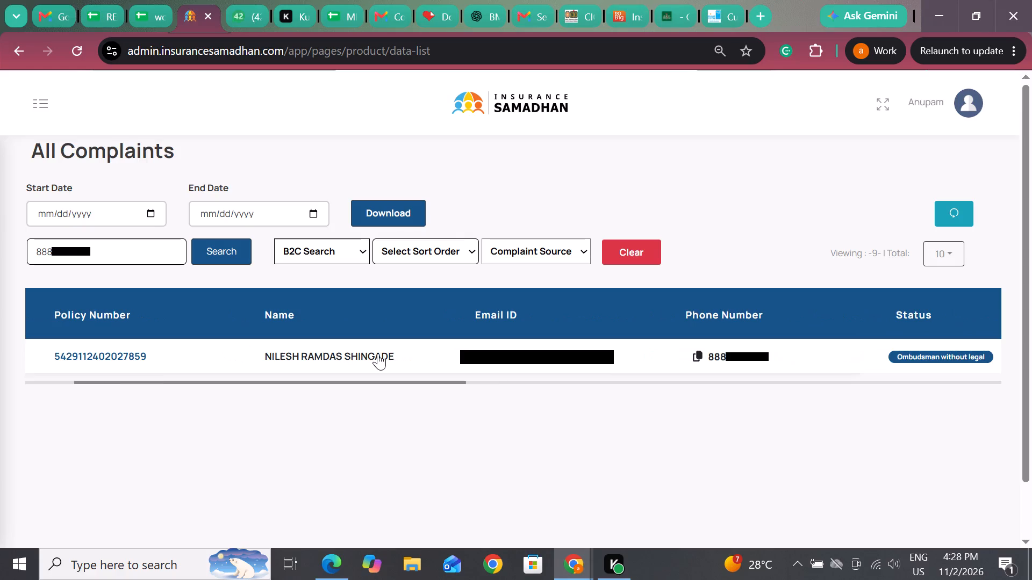
Review the found complaint's available actions, policy number, contact details, status, hearing date, insurance company and claim amount.
{"action": "left_click_drag", "start_coordinate": [378, 353], "coordinate": [379, 361]}
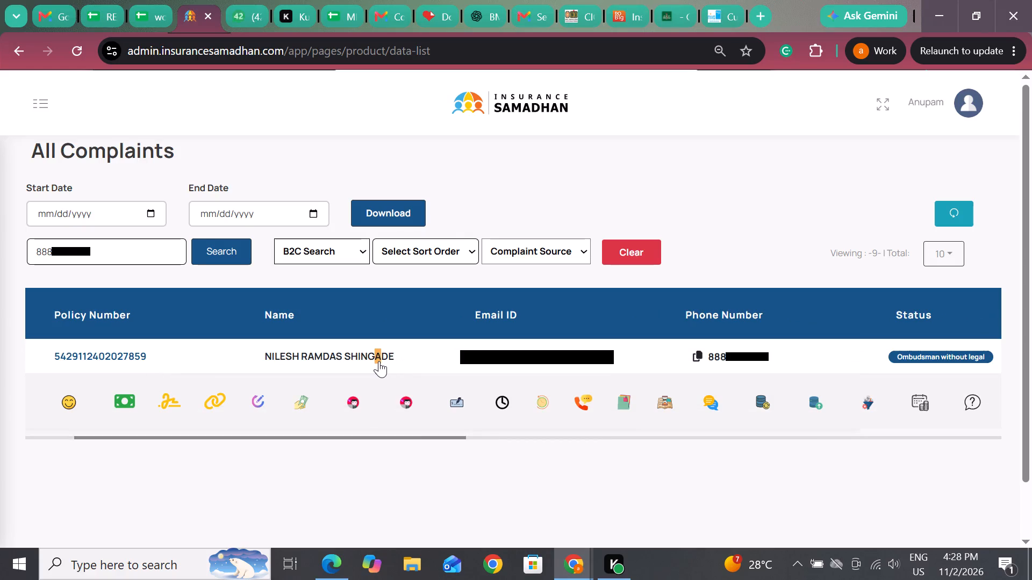
{"action": "scroll", "coordinate": [402, 359], "scroll_direction": "up", "scroll_amount": 1}
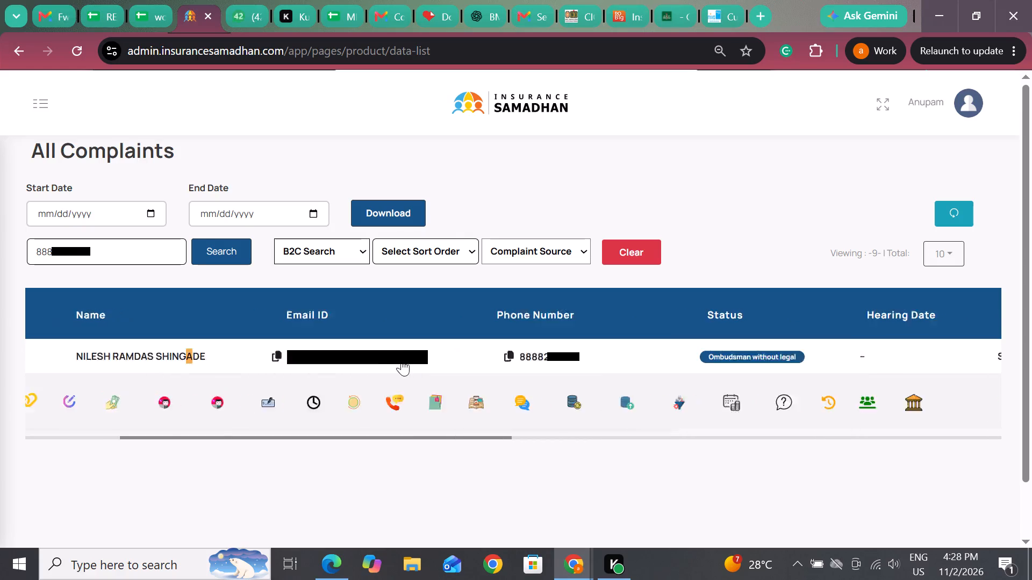
{"action": "scroll", "coordinate": [402, 359], "scroll_direction": "up", "scroll_amount": 1}
{"action": "left_click", "coordinate": [146, 353]}
{"action": "scroll", "coordinate": [257, 357], "scroll_direction": "left", "scroll_amount": 1}
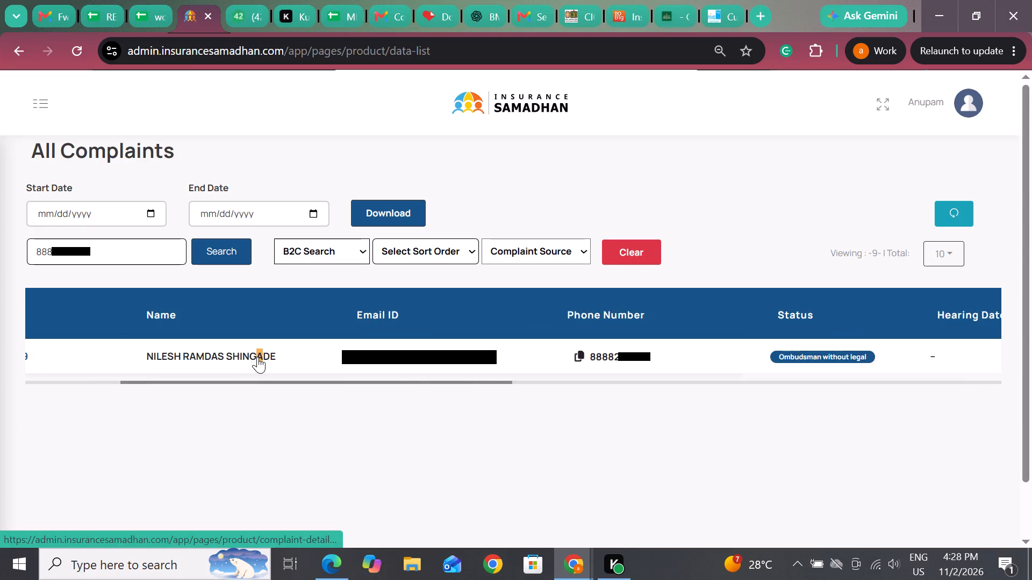
{"action": "scroll", "coordinate": [257, 357], "scroll_direction": "left", "scroll_amount": 1}
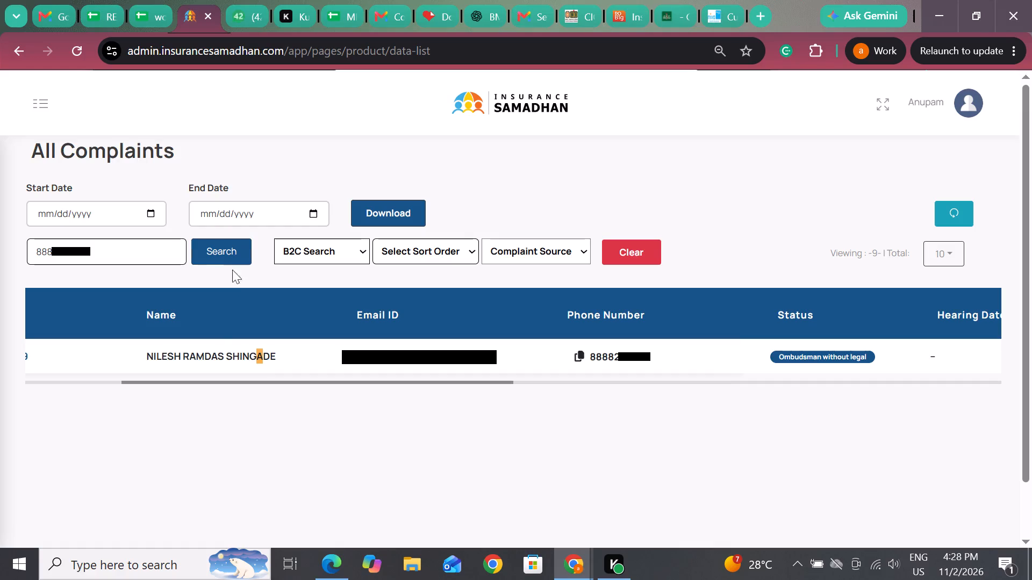
{"action": "left_click", "coordinate": [114, 385]}
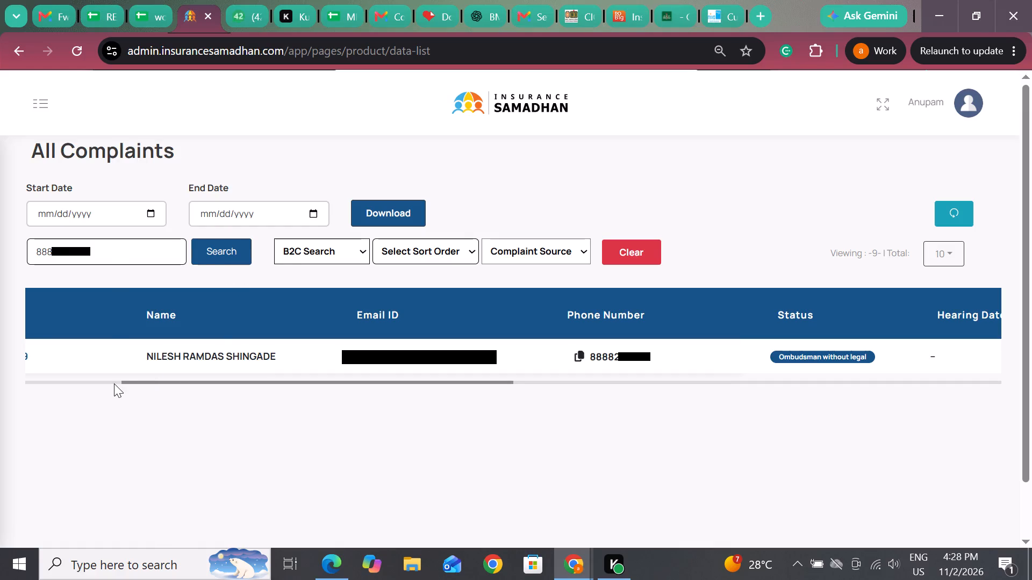
{"action": "left_click", "coordinate": [114, 383]}
{"action": "left_click_drag", "start_coordinate": [117, 381], "coordinate": [422, 374]}
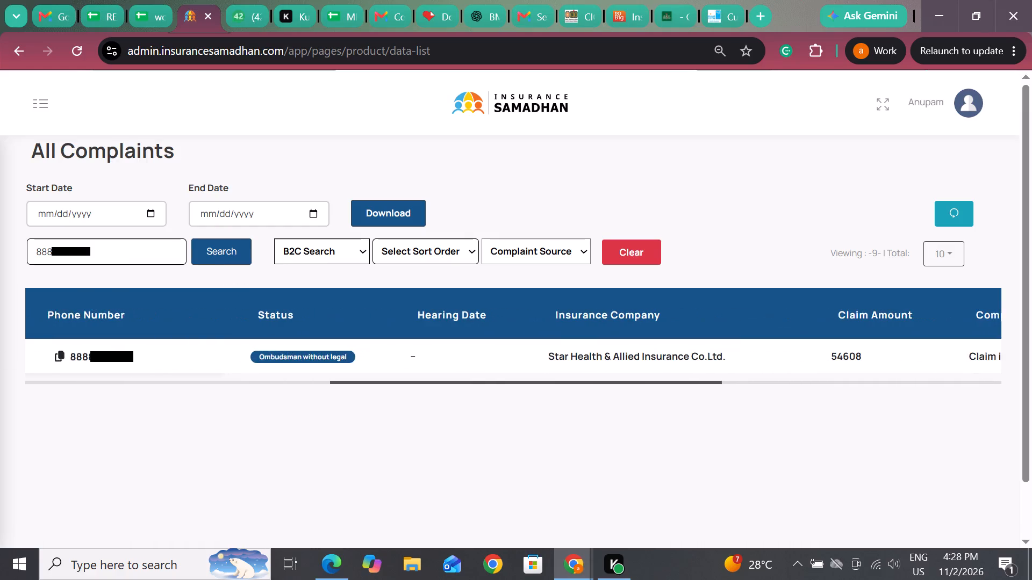
{"action": "left_click_drag", "start_coordinate": [422, 374], "coordinate": [81, 390]}
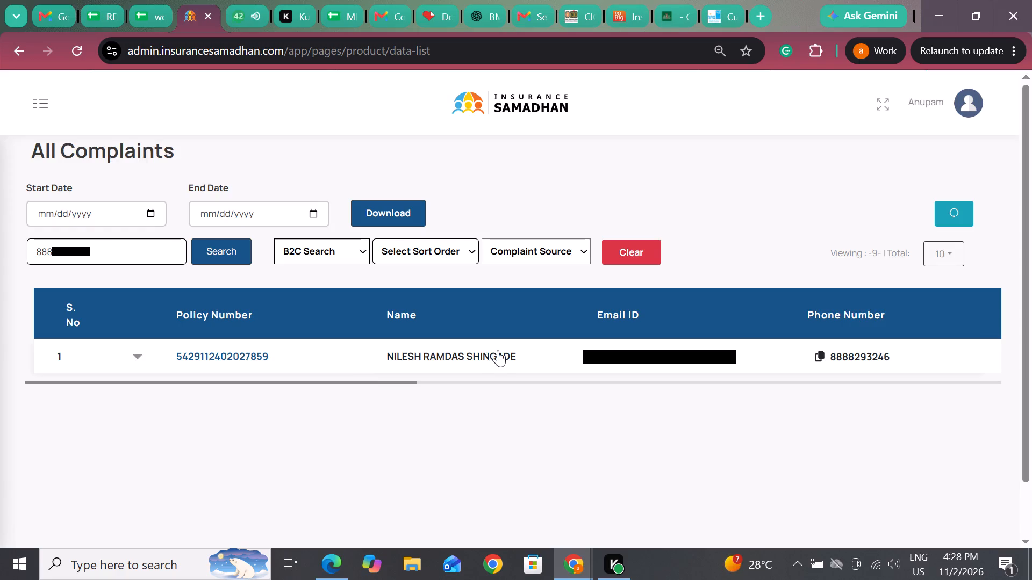
{"action": "scroll", "coordinate": [479, 343], "scroll_direction": "left", "scroll_amount": 1}
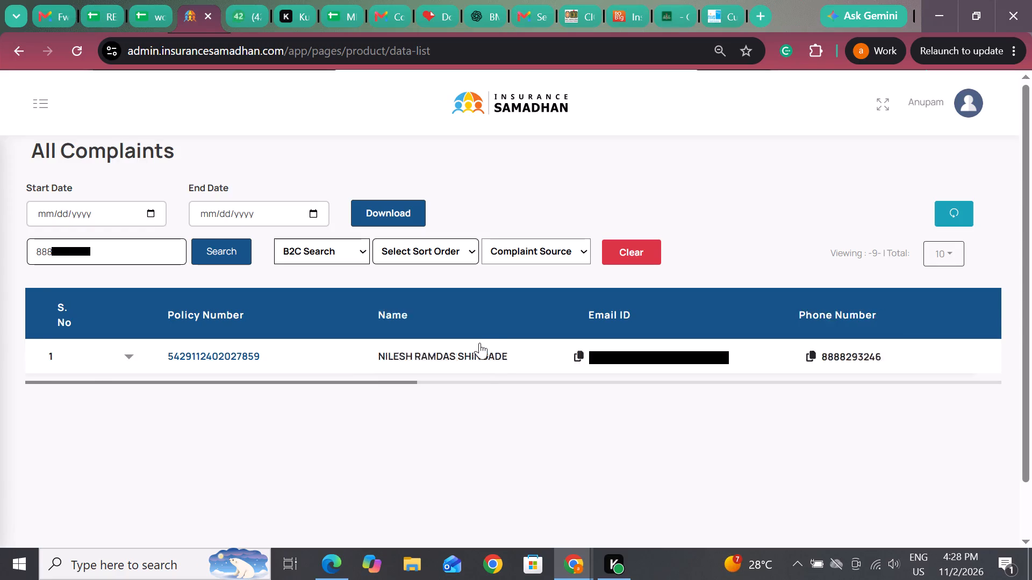
{"action": "scroll", "coordinate": [479, 343], "scroll_direction": "left", "scroll_amount": 1}
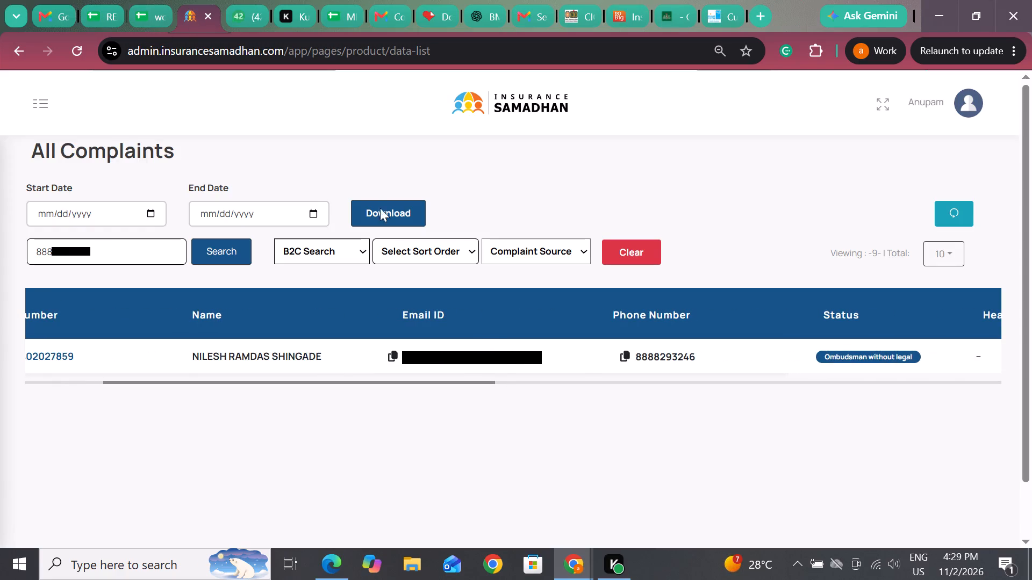
Copy the customer's phone number from the complaint row and open the old call detail records in the Smartflo call portal.
{"action": "left_click", "coordinate": [578, 357]}
{"action": "left_click", "coordinate": [628, 349]}
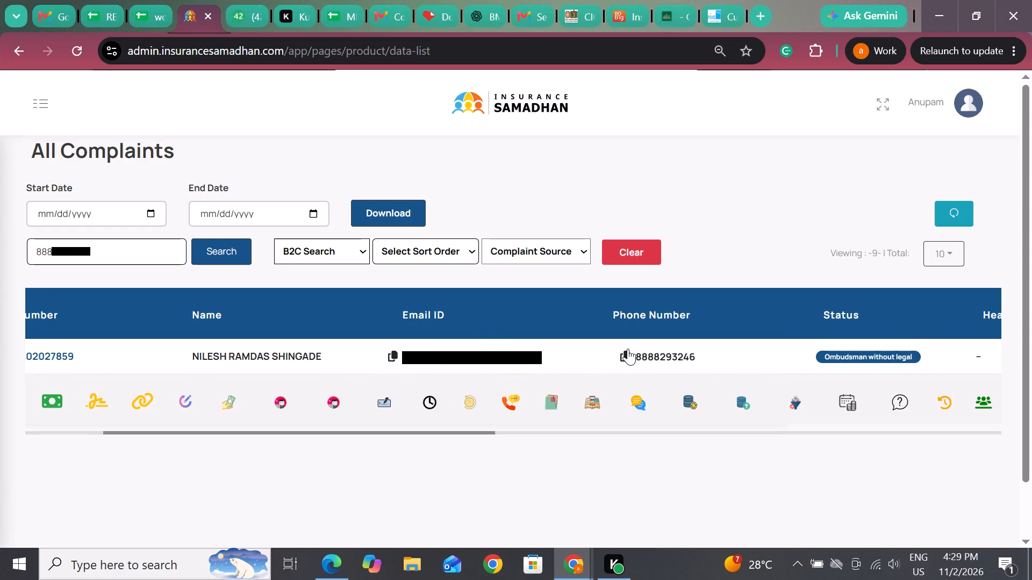
{"action": "left_click", "coordinate": [625, 357]}
{"action": "left_click", "coordinate": [618, 27]}
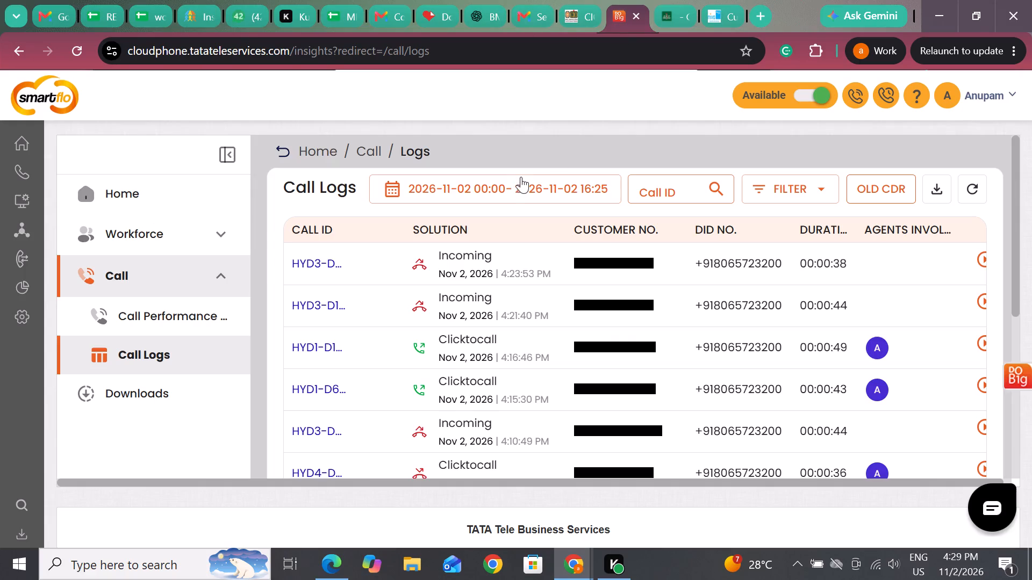
{"action": "scroll", "coordinate": [753, 162], "scroll_direction": "up", "scroll_amount": 6}
{"action": "left_click", "coordinate": [17, 264]}
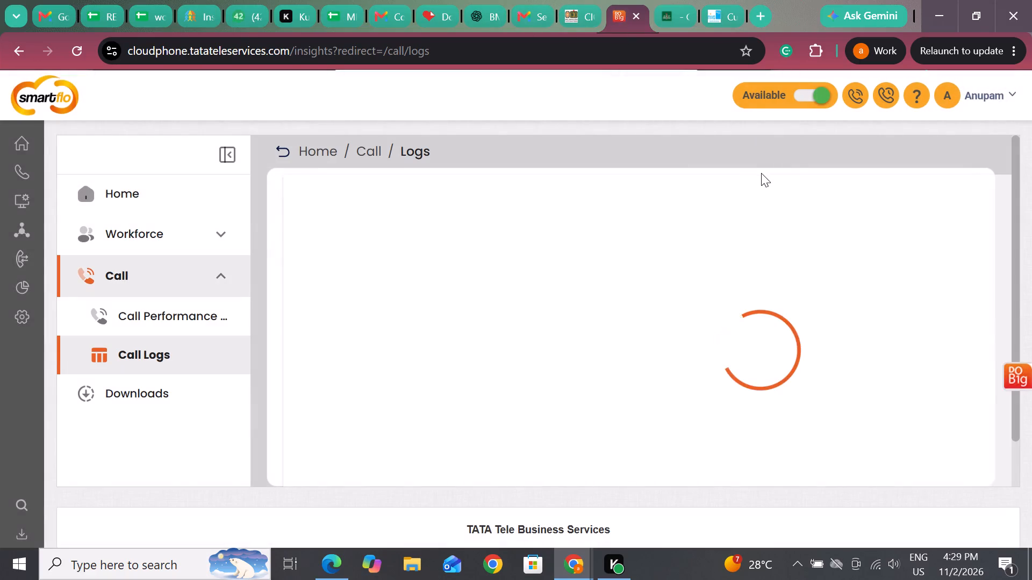
{"action": "left_click", "coordinate": [863, 191]}
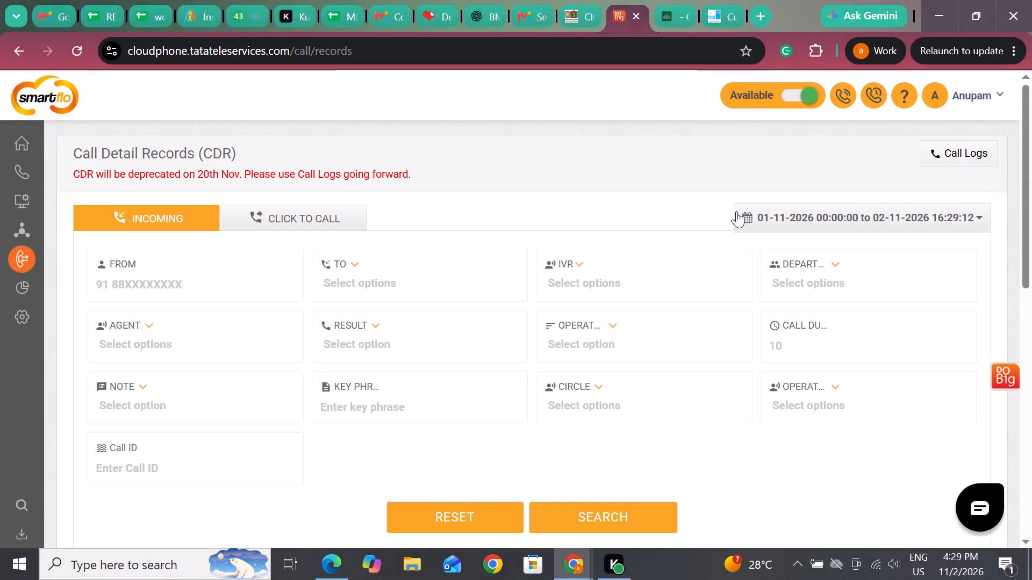
Limit the call detail records to 02-11-2026 and review the click-to-call entries and their results.
{"action": "left_click", "coordinate": [744, 216]}
{"action": "left_click", "coordinate": [540, 251]}
{"action": "left_click", "coordinate": [327, 223]}
{"action": "scroll", "coordinate": [356, 179], "scroll_direction": "down", "scroll_amount": 5}
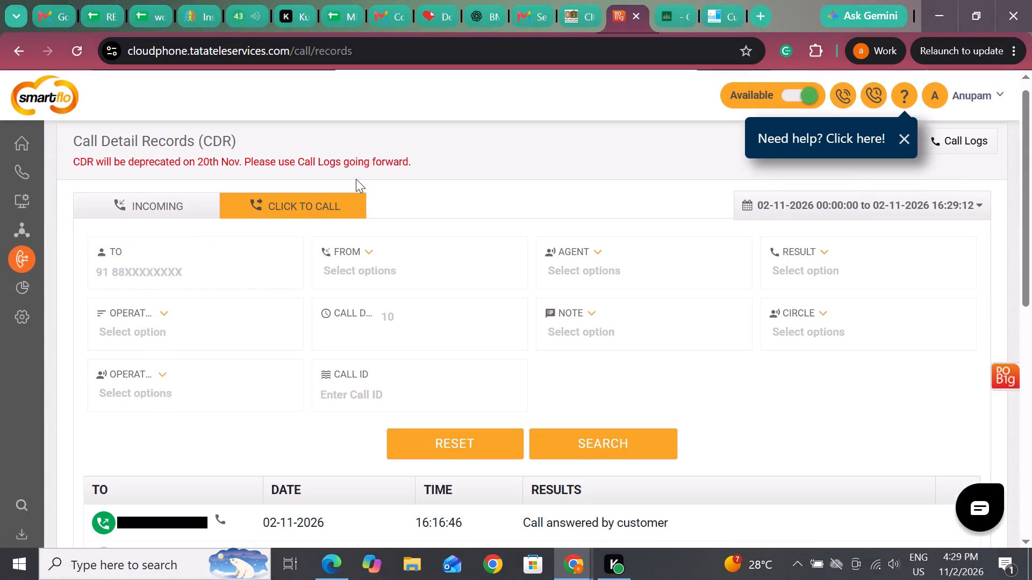
{"action": "scroll", "coordinate": [356, 179], "scroll_direction": "down", "scroll_amount": 3}
{"action": "scroll", "coordinate": [334, 217], "scroll_direction": "down", "scroll_amount": 1}
{"action": "scroll", "coordinate": [276, 292], "scroll_direction": "up", "scroll_amount": 14}
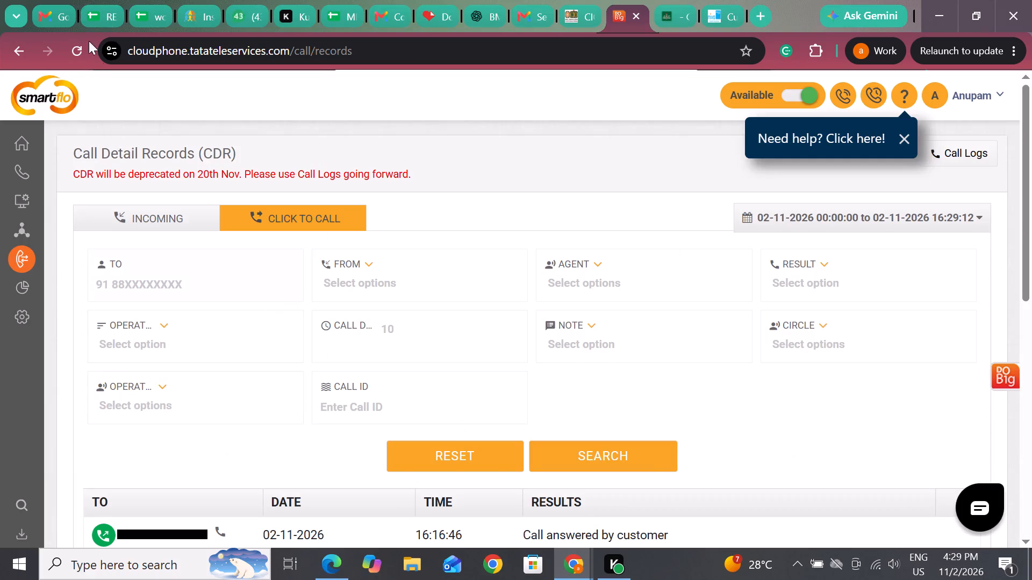
Switch back to the forwarded Form6A reminder email in Gmail and reread the customer's reply about the contact number.
{"action": "left_click", "coordinate": [90, 25]}
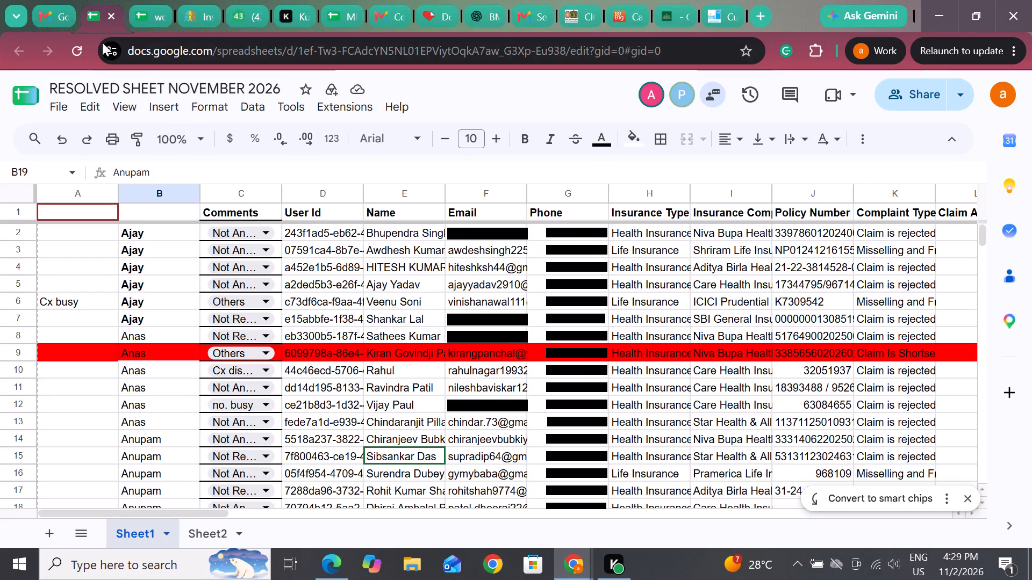
{"action": "left_click", "coordinate": [59, 29]}
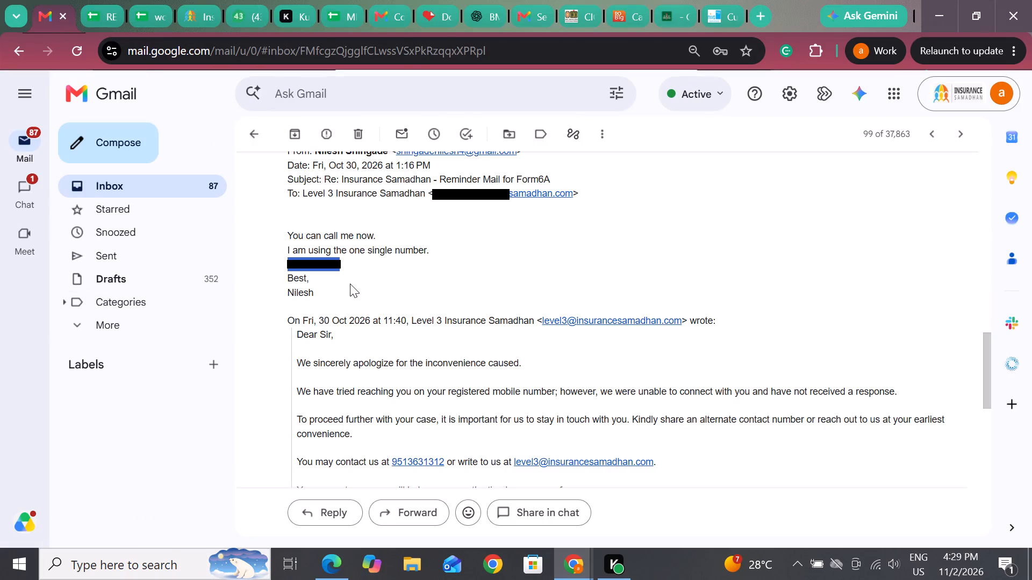
{"action": "scroll", "coordinate": [350, 295], "scroll_direction": "up", "scroll_amount": 2}
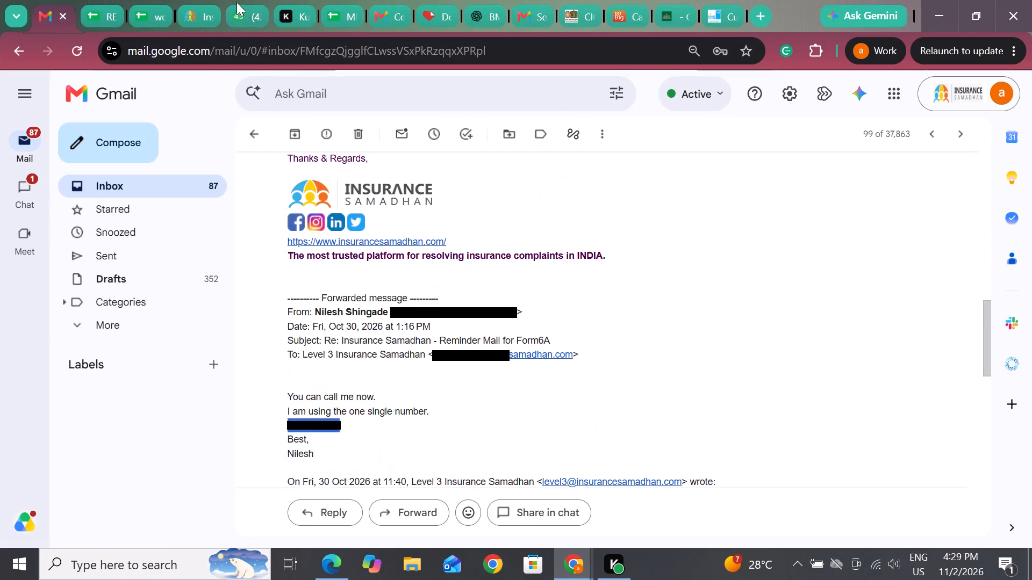
Switch to the All Complaints list and search again for the customer's phone number.
{"action": "left_click", "coordinate": [195, 14]}
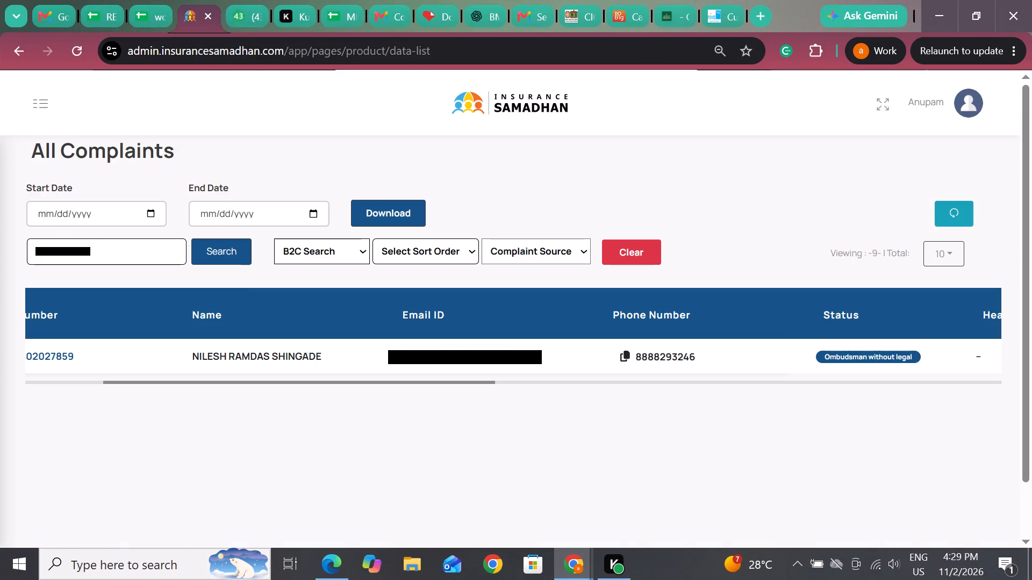
{"action": "triple_click", "coordinate": [148, 249]}
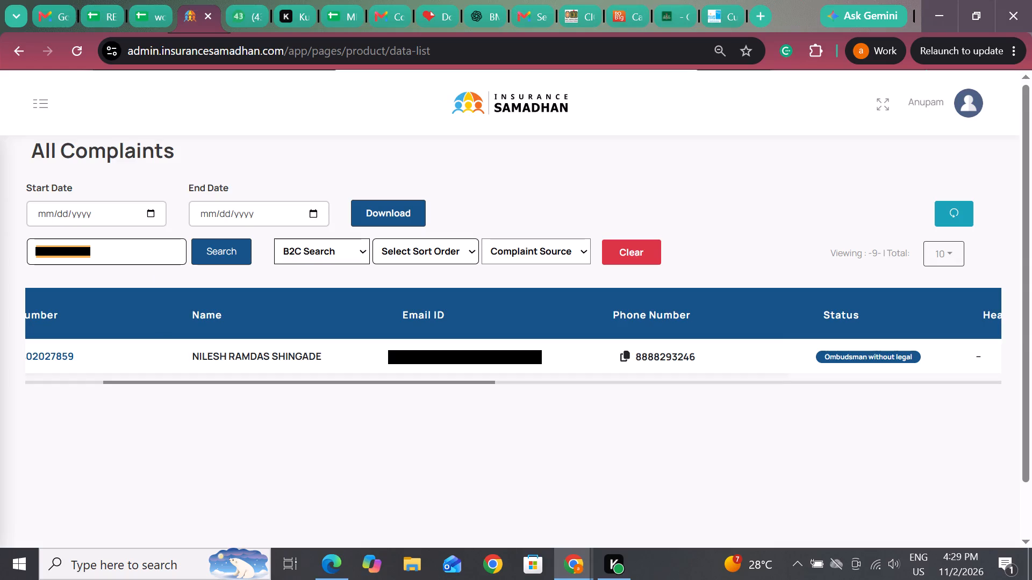
{"action": "key", "text": "ctrl+v"}
{"action": "key", "text": "ctrl+v"}
{"action": "triple_click", "coordinate": [141, 247]}
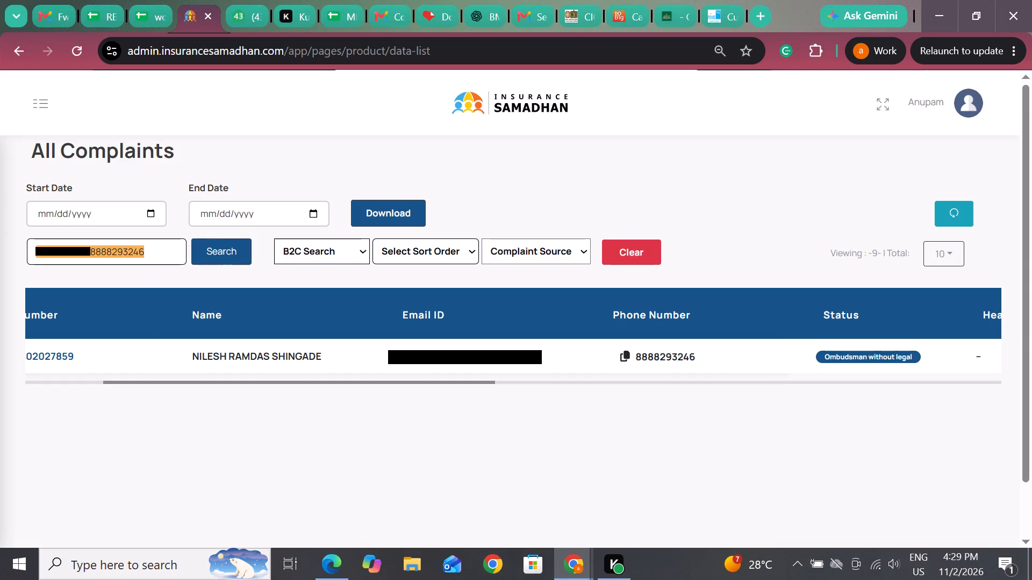
{"action": "key", "text": "ctrl+v"}
{"action": "left_click", "coordinate": [198, 260]}
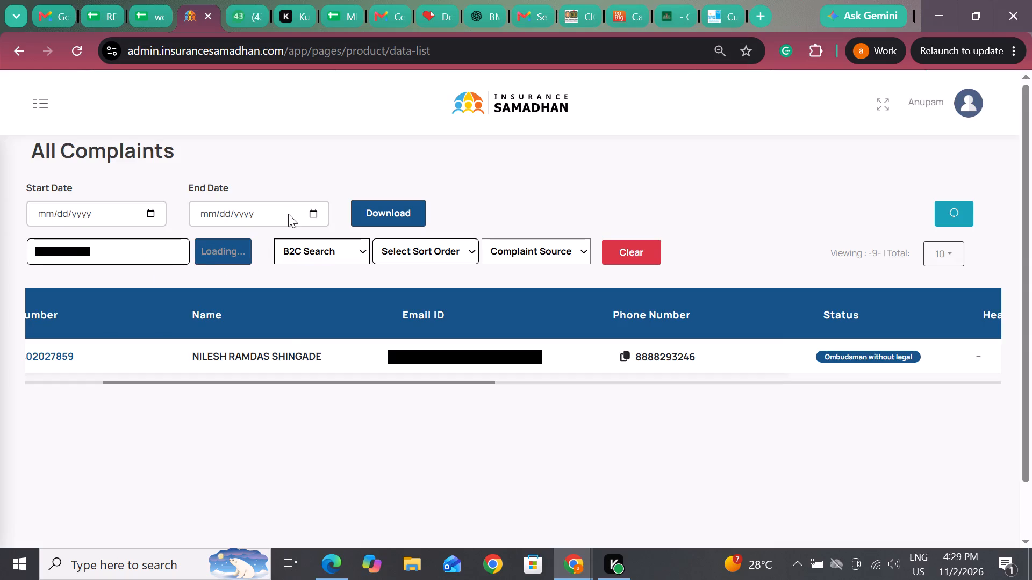
Copy the customer's phone number from the complaint row and switch to the Smartflo call portal to start a call.
{"action": "scroll", "coordinate": [295, 351], "scroll_direction": "right", "scroll_amount": 3}
{"action": "scroll", "coordinate": [295, 351], "scroll_direction": "left", "scroll_amount": 1}
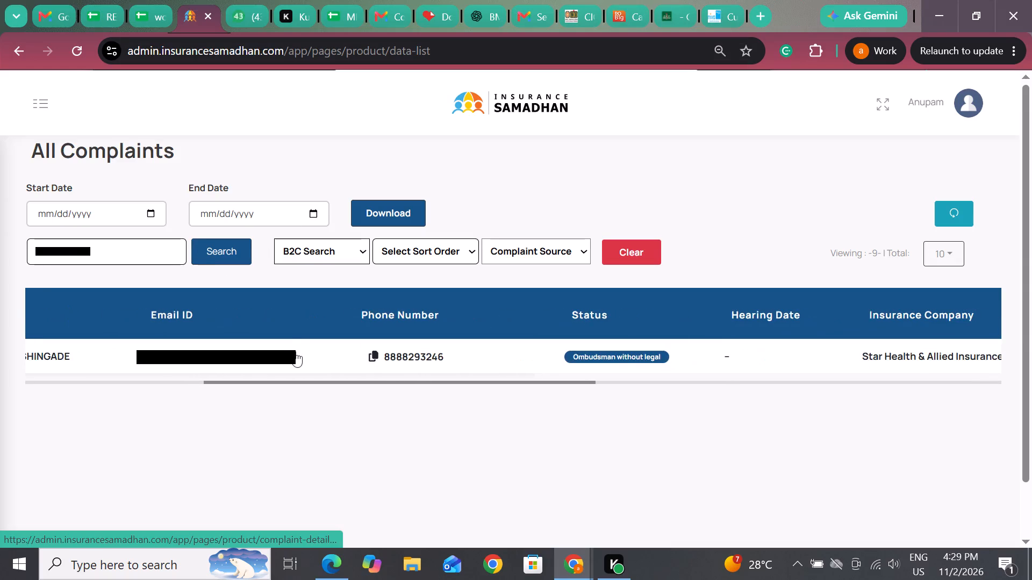
{"action": "scroll", "coordinate": [295, 351], "scroll_direction": "left", "scroll_amount": 1}
{"action": "scroll", "coordinate": [366, 351], "scroll_direction": "left", "scroll_amount": 1}
{"action": "left_click", "coordinate": [375, 356]}
{"action": "scroll", "coordinate": [444, 78], "scroll_direction": "left", "scroll_amount": 1}
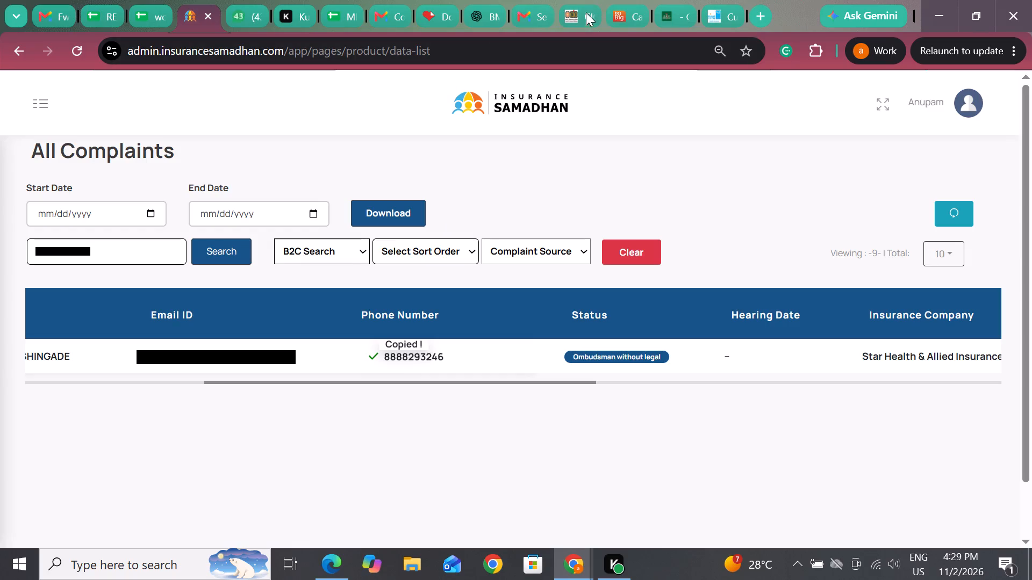
{"action": "scroll", "coordinate": [586, 15], "scroll_direction": "left", "scroll_amount": 1}
{"action": "left_click", "coordinate": [620, 24]}
{"action": "scroll", "coordinate": [620, 25], "scroll_direction": "left", "scroll_amount": 1}
{"action": "left_click", "coordinate": [830, 103]}
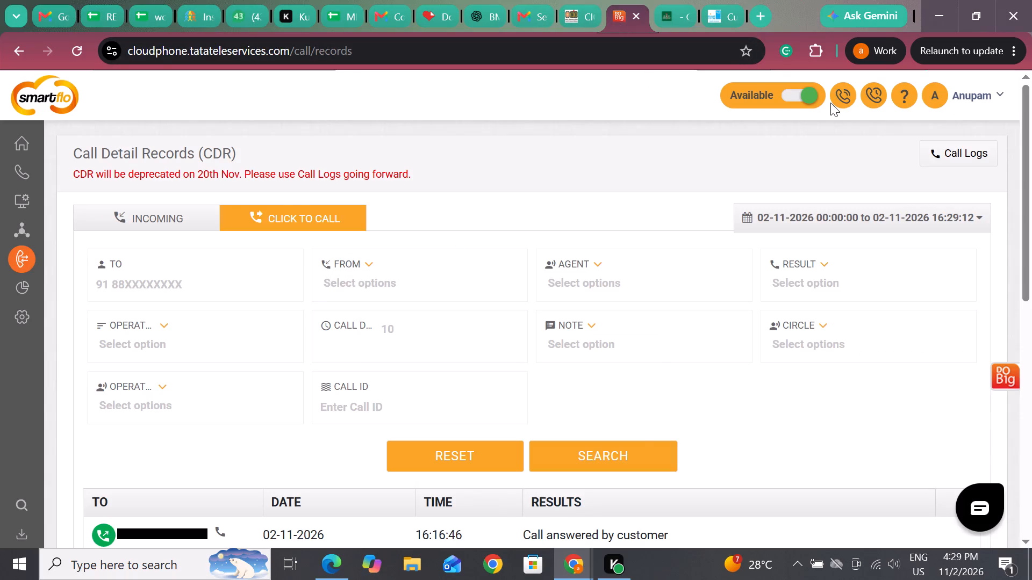
Open the Smartflo dialer, enter the copied customer phone number and place the call.
{"action": "left_click", "coordinate": [837, 99]}
{"action": "left_click", "coordinate": [458, 177], "text": "ctrl"}
{"action": "key", "text": "ctrl+v"}
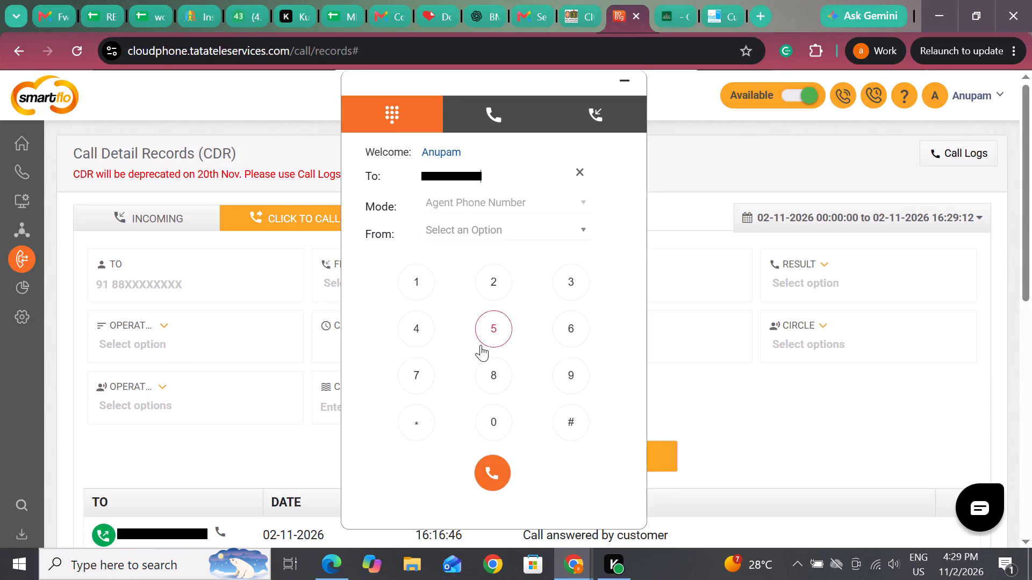
{"action": "left_click", "coordinate": [484, 481]}
{"action": "left_click", "coordinate": [368, 160]}
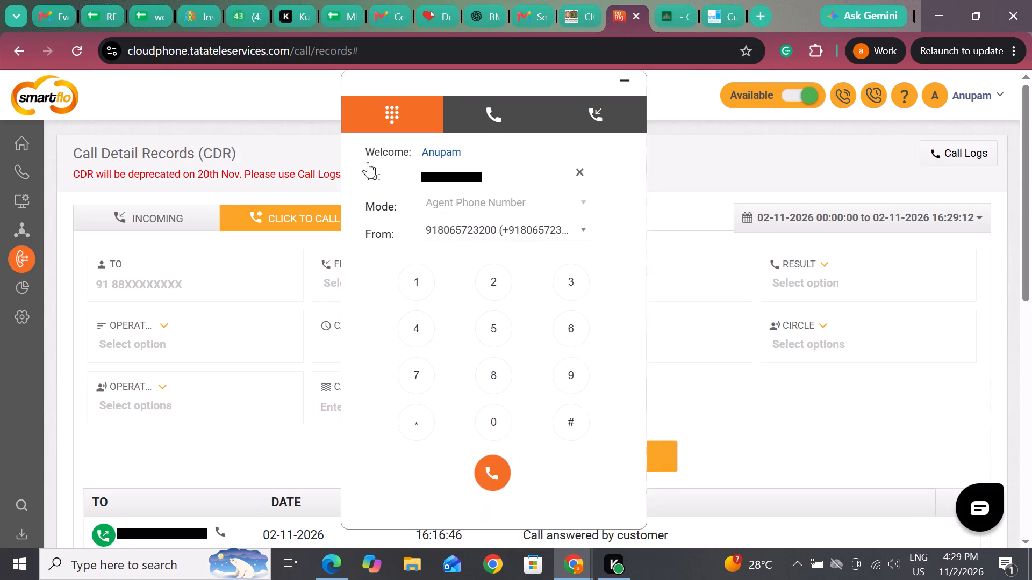
Reload the call records page, re-enter the customer's phone number in the dialer and place the call again.
{"action": "left_click", "coordinate": [69, 45]}
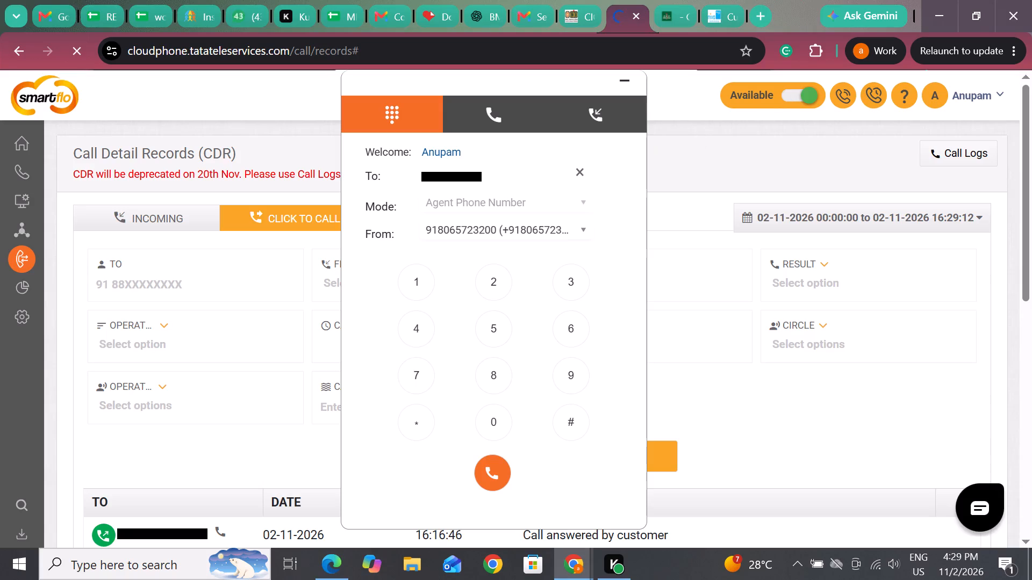
{"action": "double_click", "coordinate": [457, 178]}
{"action": "key", "text": "ctrl+v"}
{"action": "left_click", "coordinate": [494, 467]}
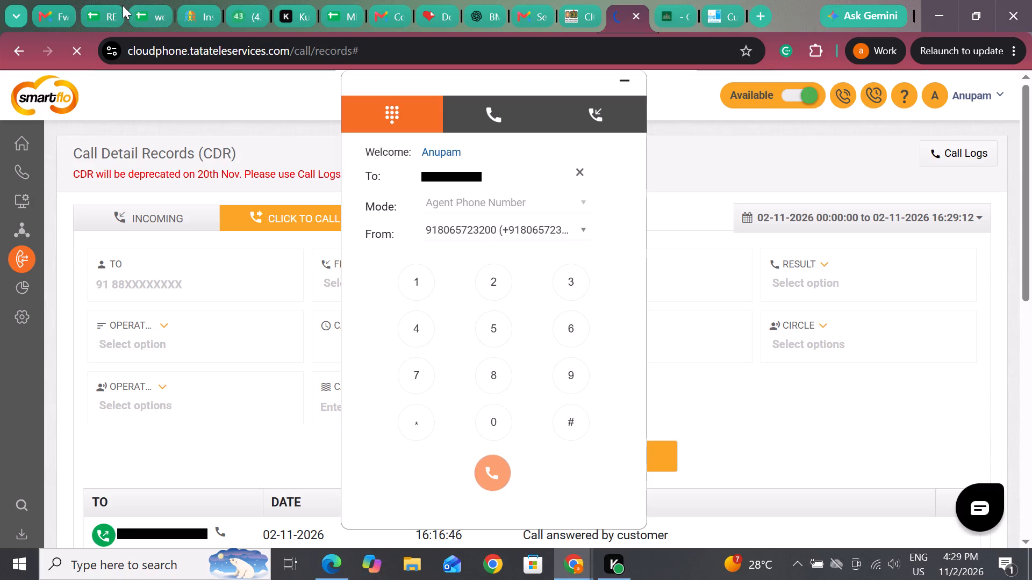
Return to the complaint list and copy the customer's phone number from the complaint row again.
{"action": "left_click", "coordinate": [178, 18]}
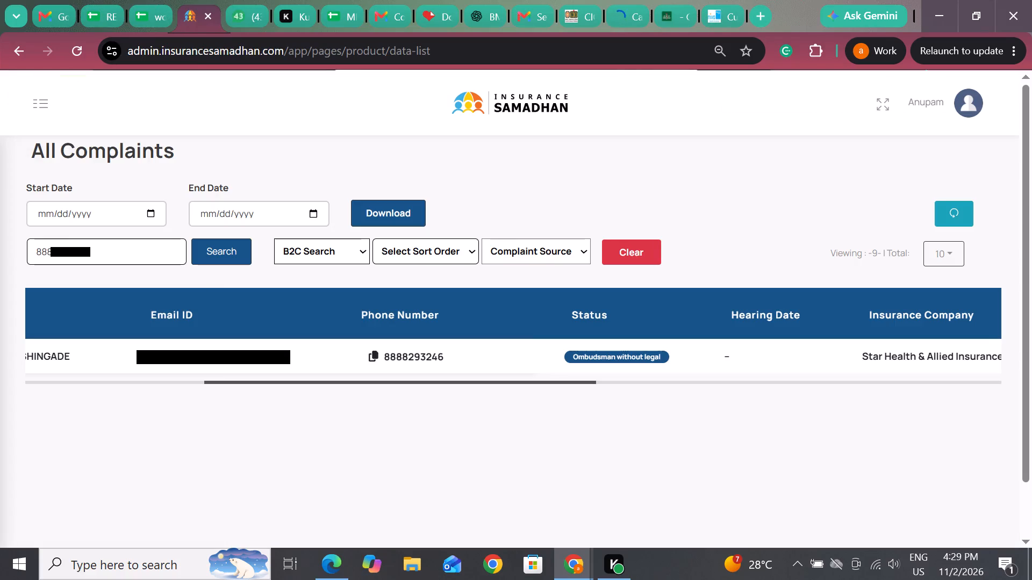
{"action": "left_click", "coordinate": [218, 383]}
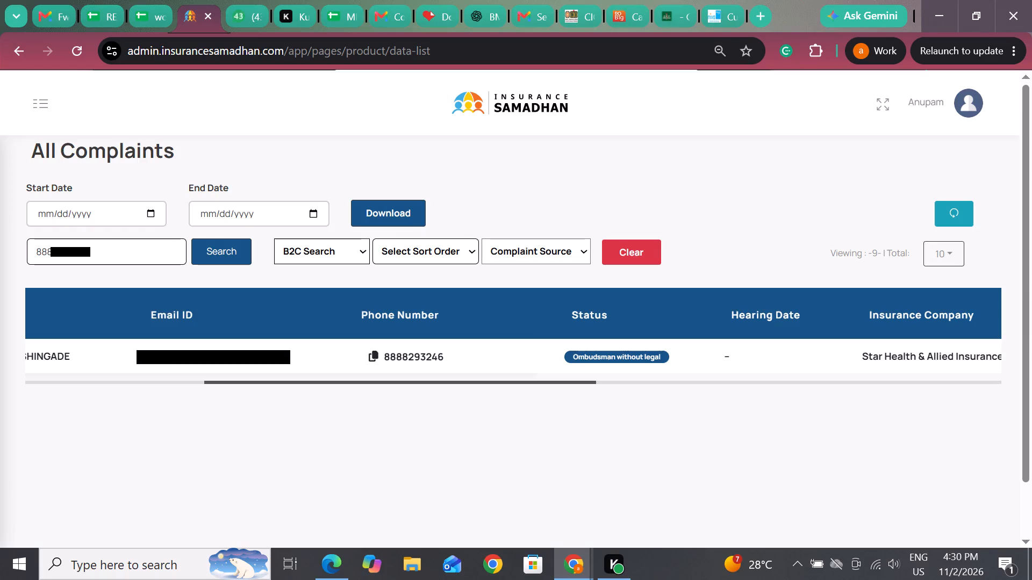
{"action": "scroll", "coordinate": [218, 364], "scroll_direction": "left", "scroll_amount": 1}
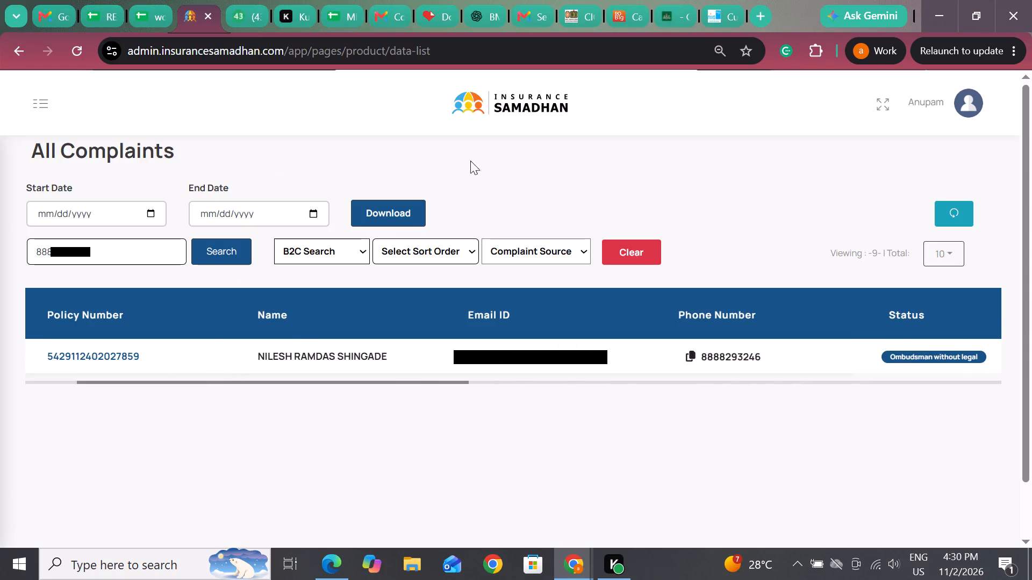
{"action": "scroll", "coordinate": [637, 364], "scroll_direction": "left", "scroll_amount": 1}
{"action": "left_click", "coordinate": [668, 354]}
Switch to Smartflo, open the live calls page and call the copied customer phone number with the dialer.
{"action": "left_click", "coordinate": [621, 18]}
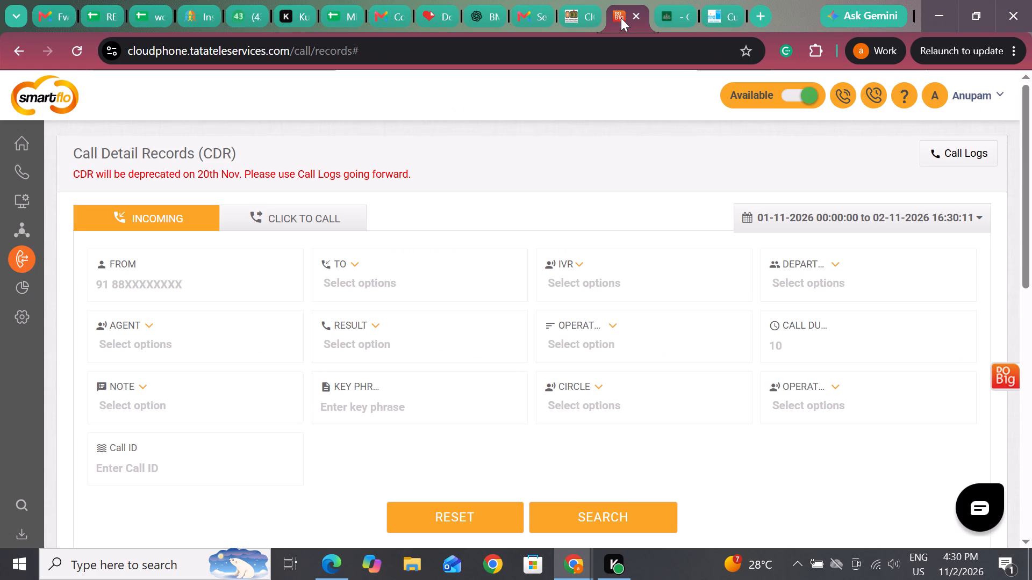
{"action": "scroll", "coordinate": [260, 246], "scroll_direction": "up", "scroll_amount": 5}
{"action": "left_click", "coordinate": [19, 172]}
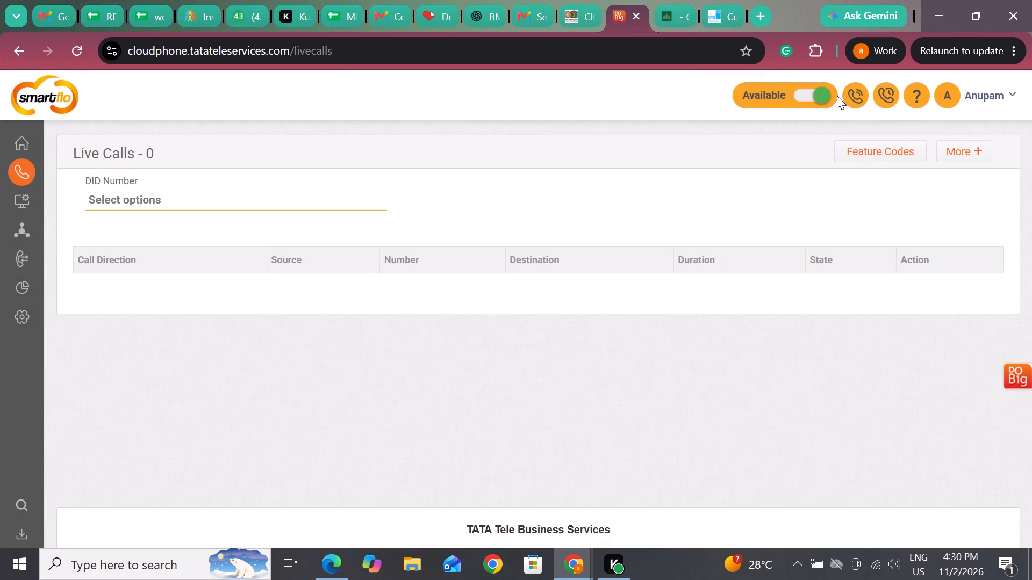
{"action": "left_click", "coordinate": [864, 88]}
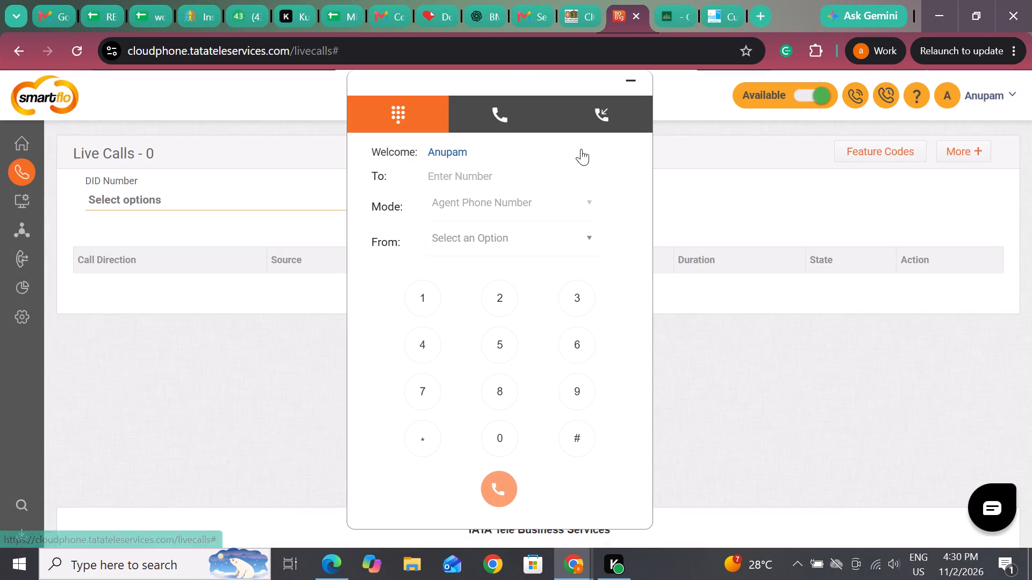
{"action": "left_click", "coordinate": [446, 172]}
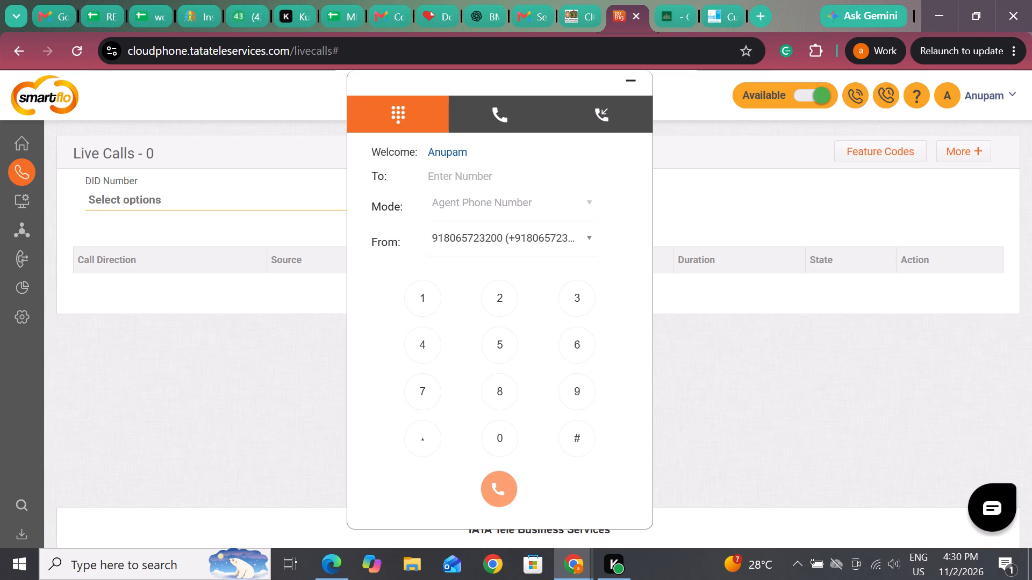
{"action": "key", "text": "ctrl+v"}
{"action": "left_click", "coordinate": [499, 493]}
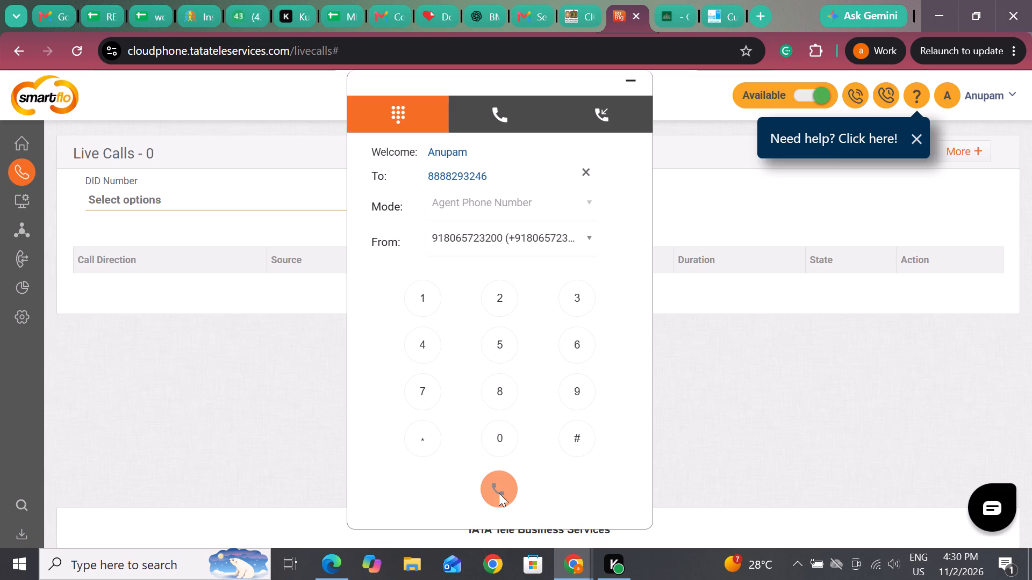
{"action": "scroll", "coordinate": [457, 483], "scroll_direction": "down", "scroll_amount": 5}
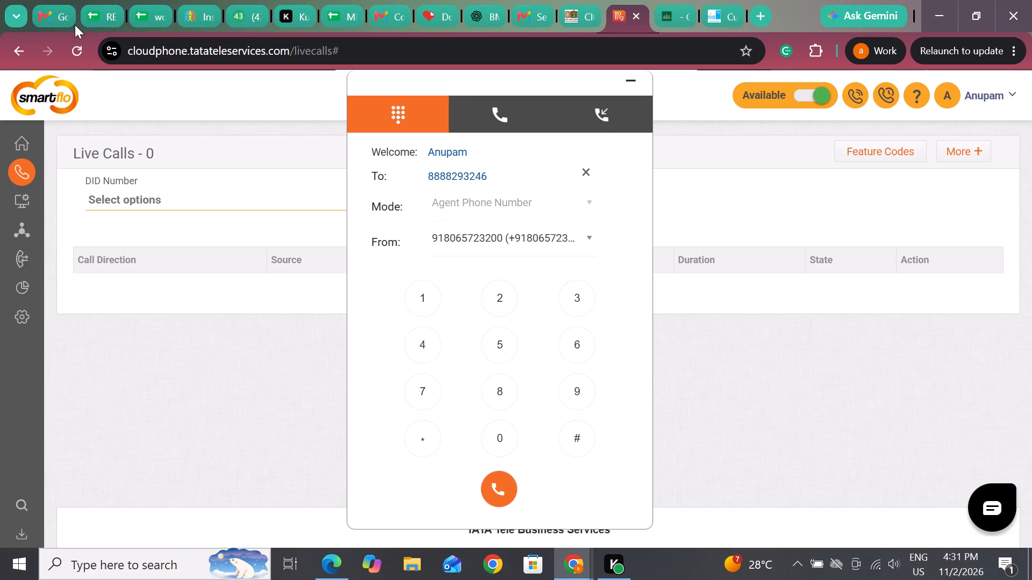
Switch back to the complaint list and copy the customer's phone number from the complaint row.
{"action": "left_click", "coordinate": [167, 0]}
{"action": "left_click", "coordinate": [199, 13]}
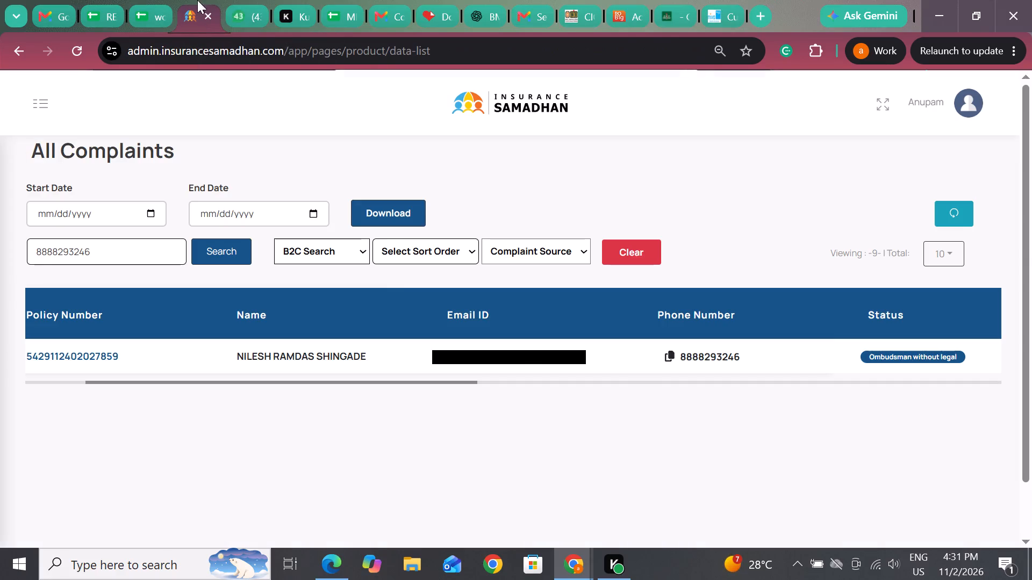
{"action": "scroll", "coordinate": [520, 356], "scroll_direction": "left", "scroll_amount": 1}
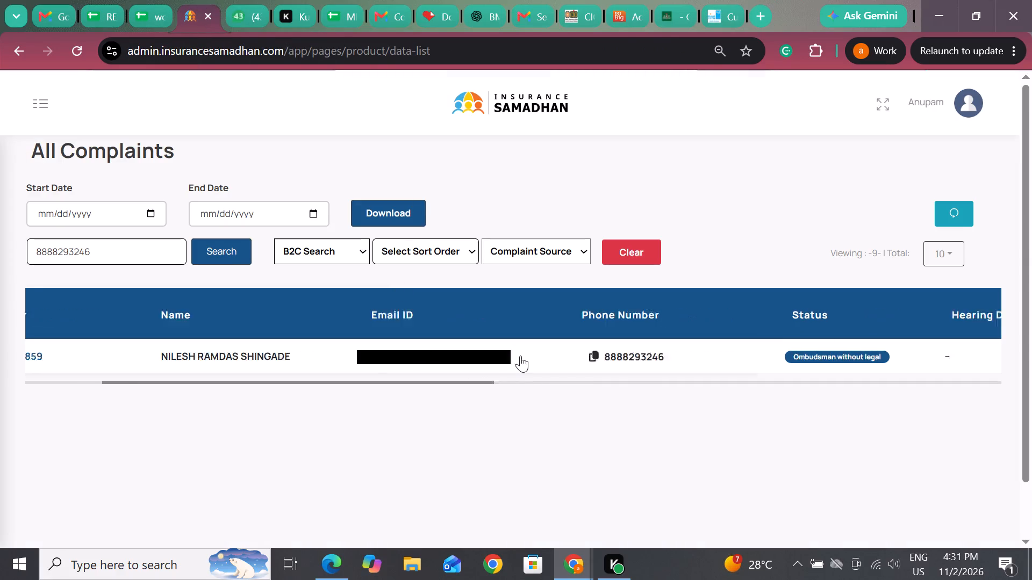
{"action": "scroll", "coordinate": [520, 356], "scroll_direction": "left", "scroll_amount": 1}
{"action": "left_click", "coordinate": [547, 354]}
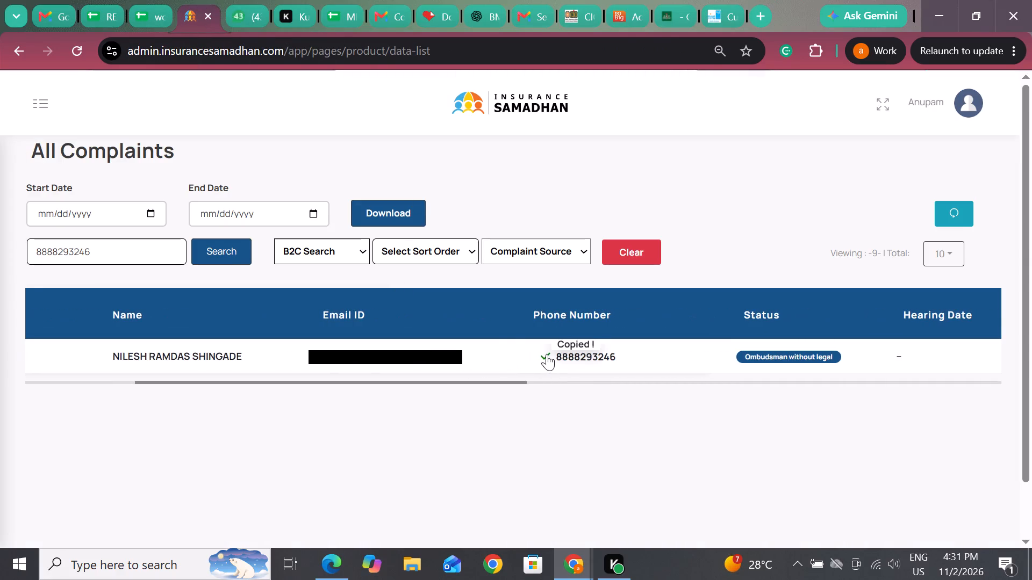
Expand the customer's complaint row to show its record actions.
{"action": "left_click", "coordinate": [510, 346]}
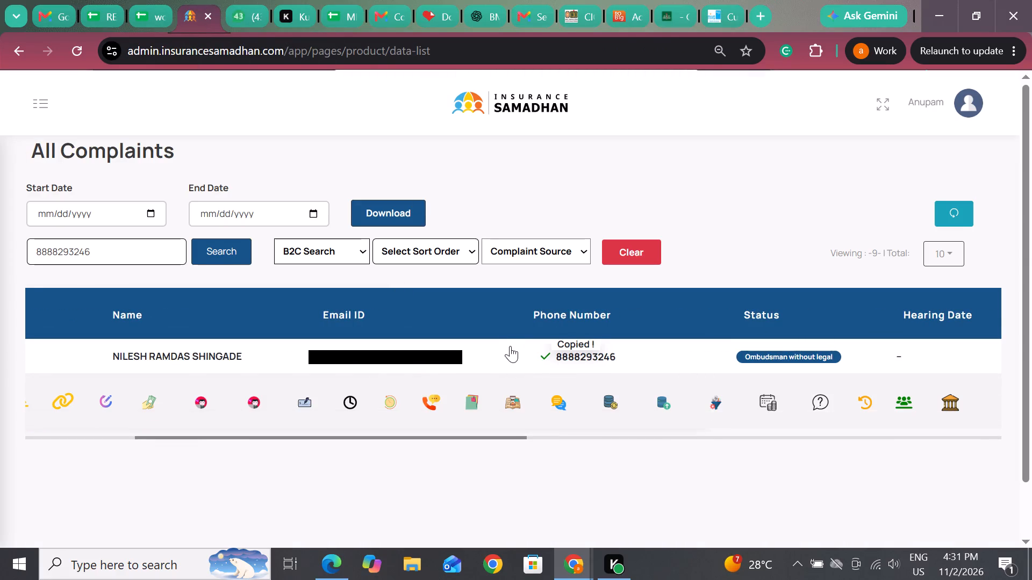
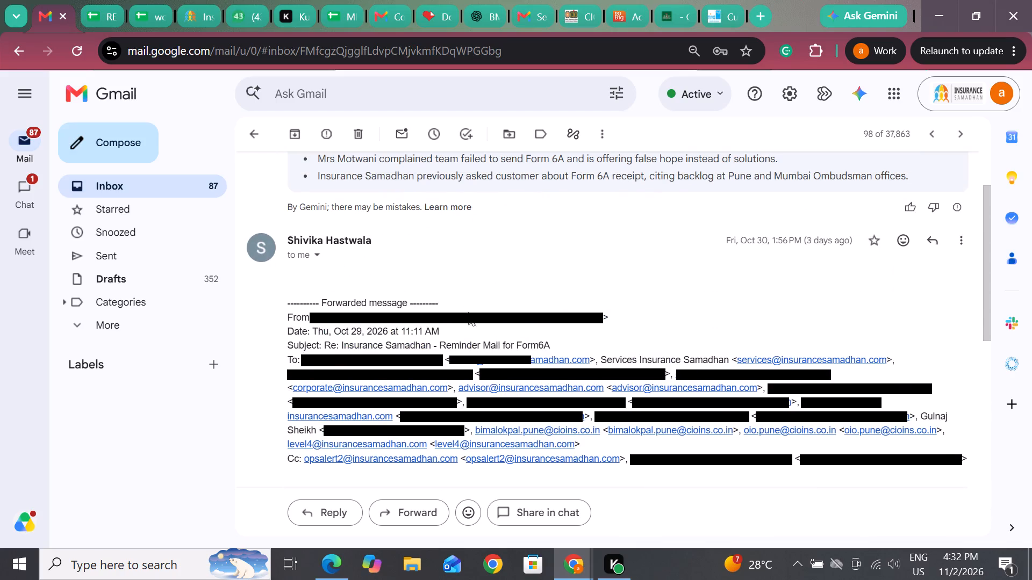
Copy the customer's email address from the sender line of the forwarded Form 6A message.
{"action": "scroll", "coordinate": [367, 279], "scroll_direction": "up", "scroll_amount": 2}
{"action": "scroll", "coordinate": [359, 280], "scroll_direction": "down", "scroll_amount": 2}
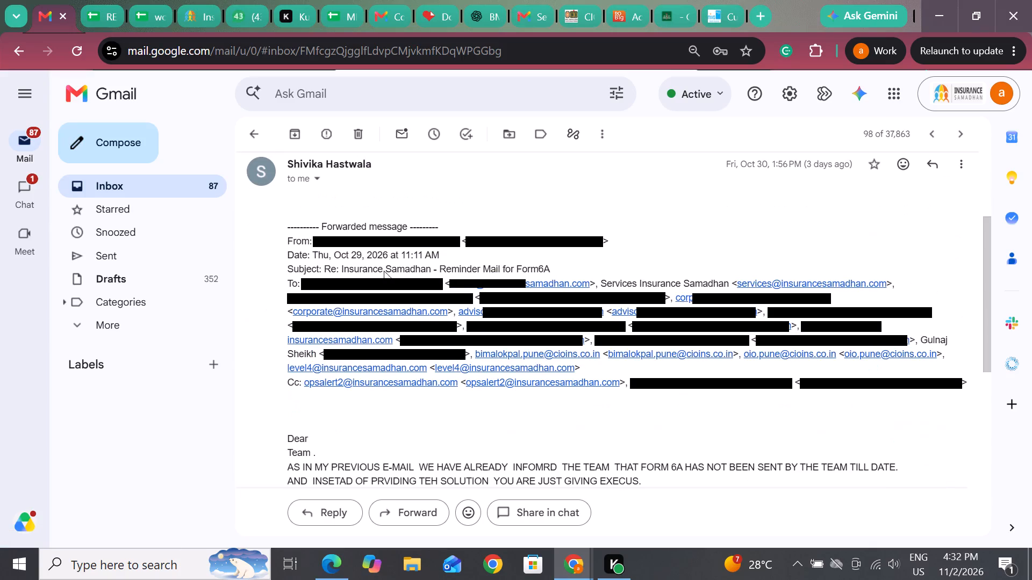
{"action": "left_click_drag", "start_coordinate": [314, 242], "coordinate": [386, 241]}
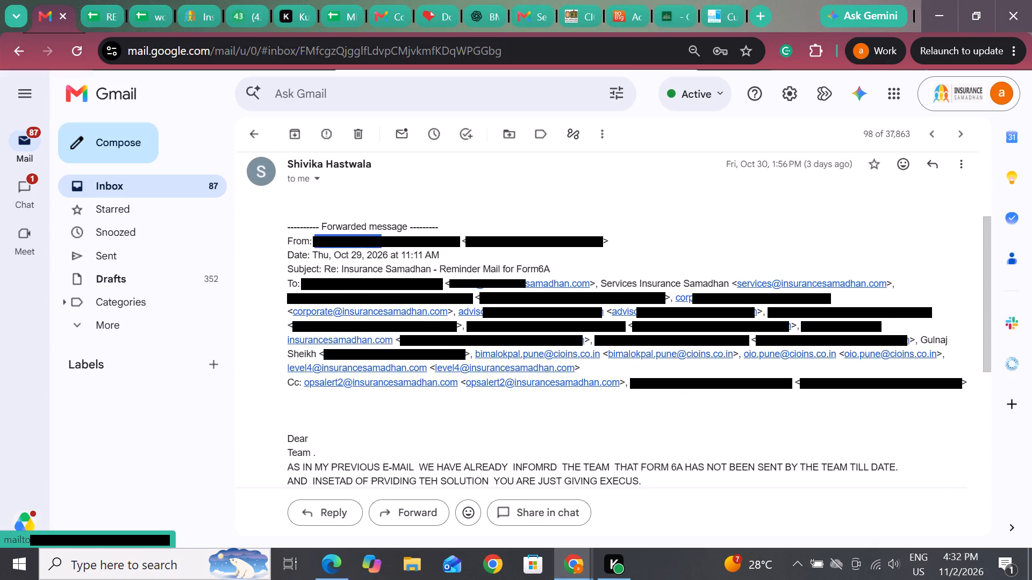
{"action": "left_click_drag", "start_coordinate": [386, 241], "coordinate": [457, 239]}
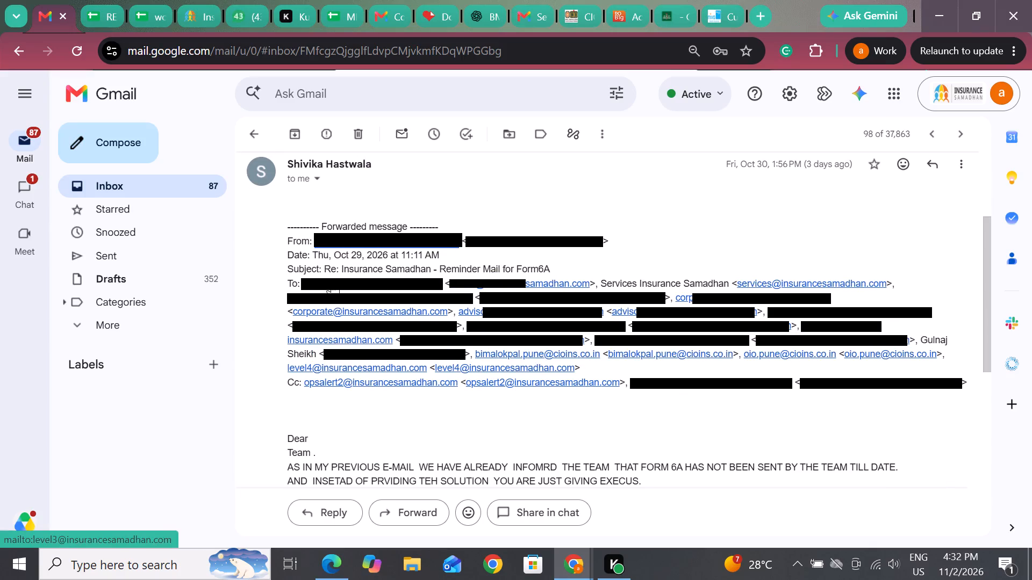
{"action": "key", "text": "ctrl+c"}
{"action": "key", "text": "ctrl+c"}
{"action": "key", "text": "ctrl+c"}
Switch to the complaint list and search it for the copied customer email address.
{"action": "left_click", "coordinate": [187, 10]}
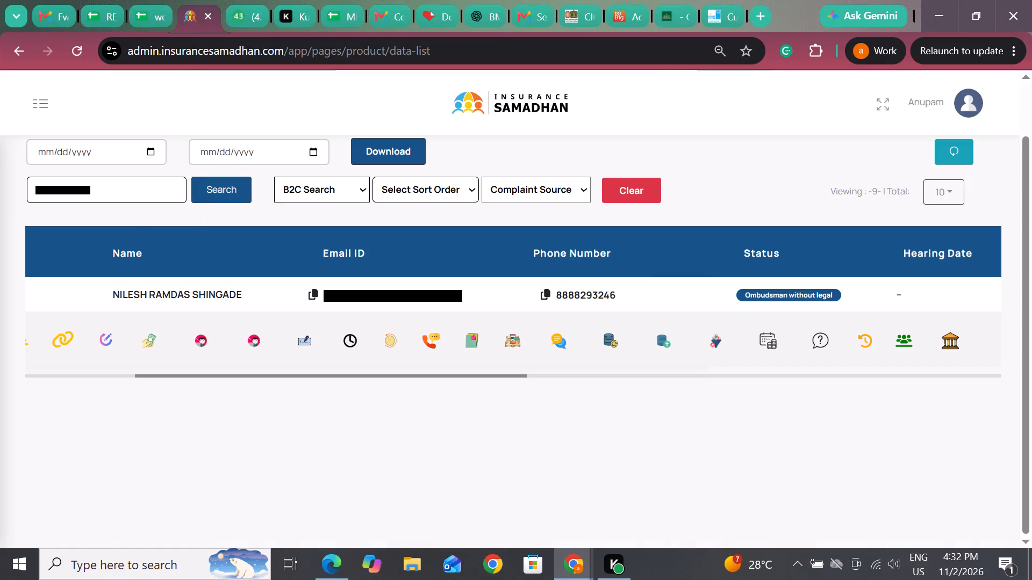
{"action": "triple_click", "coordinate": [120, 186], "text": "ctrl"}
{"action": "key", "text": "ctrl+v"}
{"action": "left_click", "coordinate": [235, 194]}
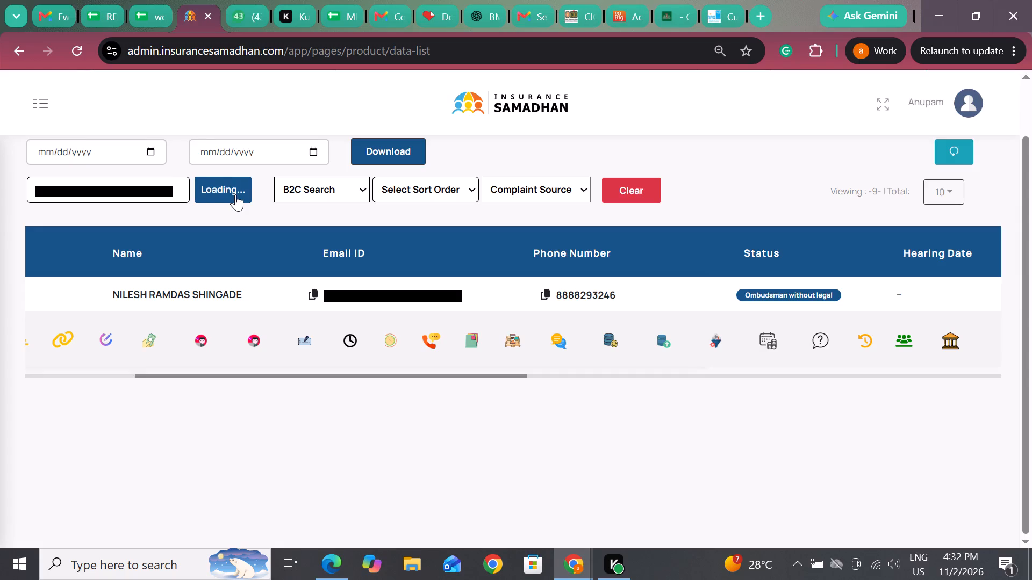
Examine the customer's complaint rows across all columns, including policy, status, insurer, claim amount and complaint type.
{"action": "scroll", "coordinate": [300, 302], "scroll_direction": "up", "scroll_amount": 1}
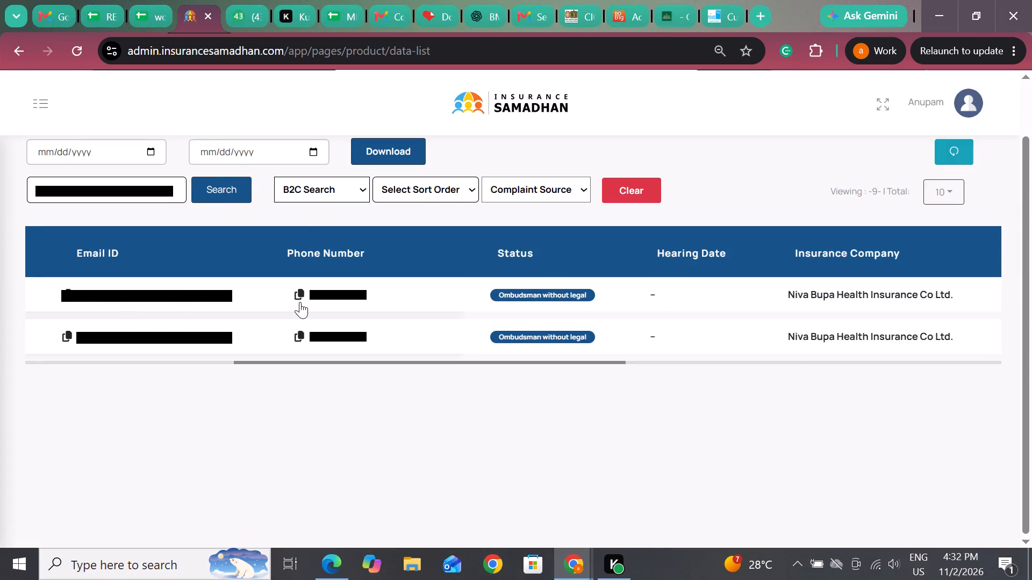
{"action": "scroll", "coordinate": [300, 302], "scroll_direction": "up", "scroll_amount": 1}
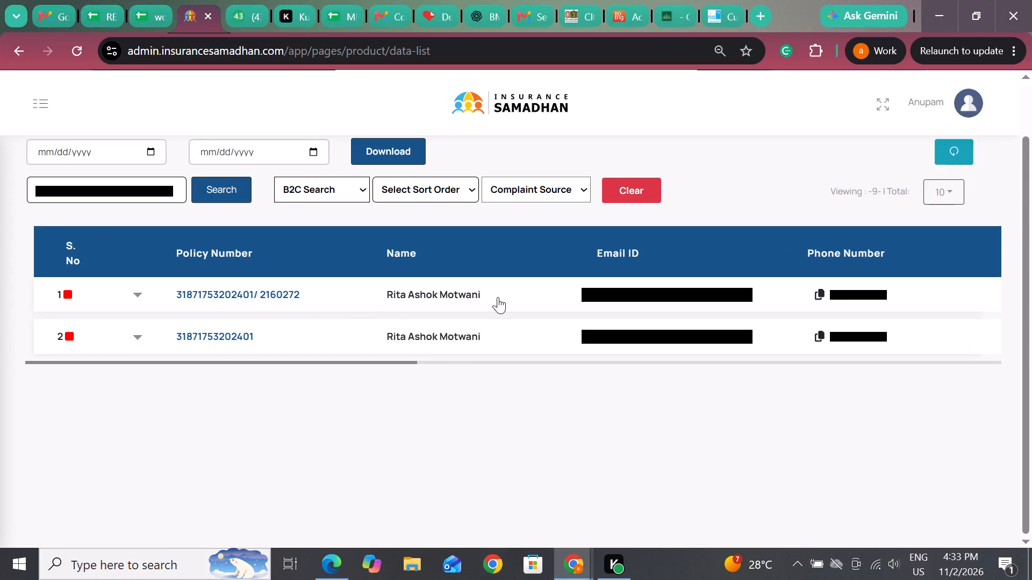
{"action": "scroll", "coordinate": [498, 297], "scroll_direction": "left", "scroll_amount": 2}
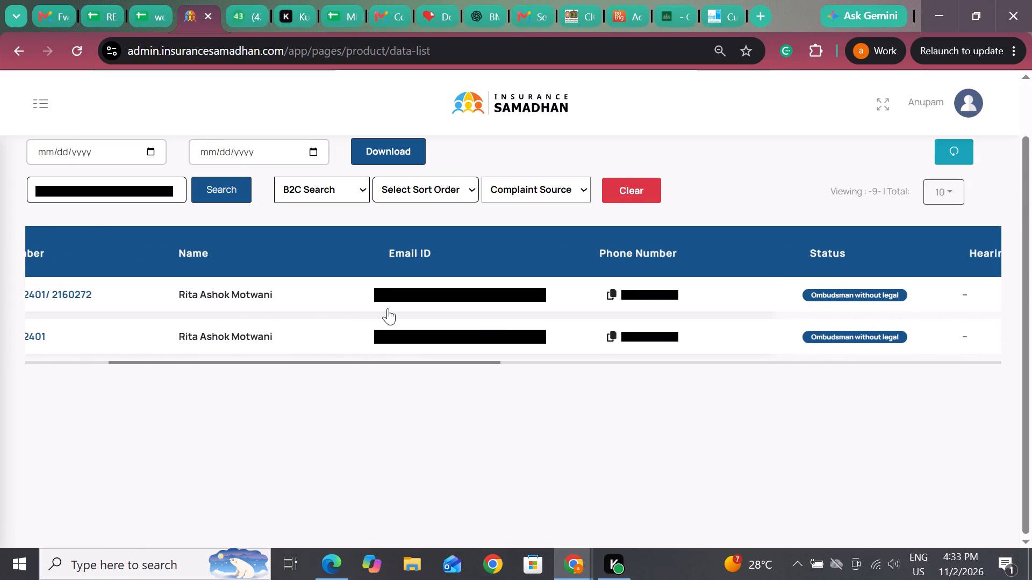
{"action": "scroll", "coordinate": [424, 307], "scroll_direction": "up", "scroll_amount": 2}
{"action": "scroll", "coordinate": [424, 305], "scroll_direction": "left", "scroll_amount": 11}
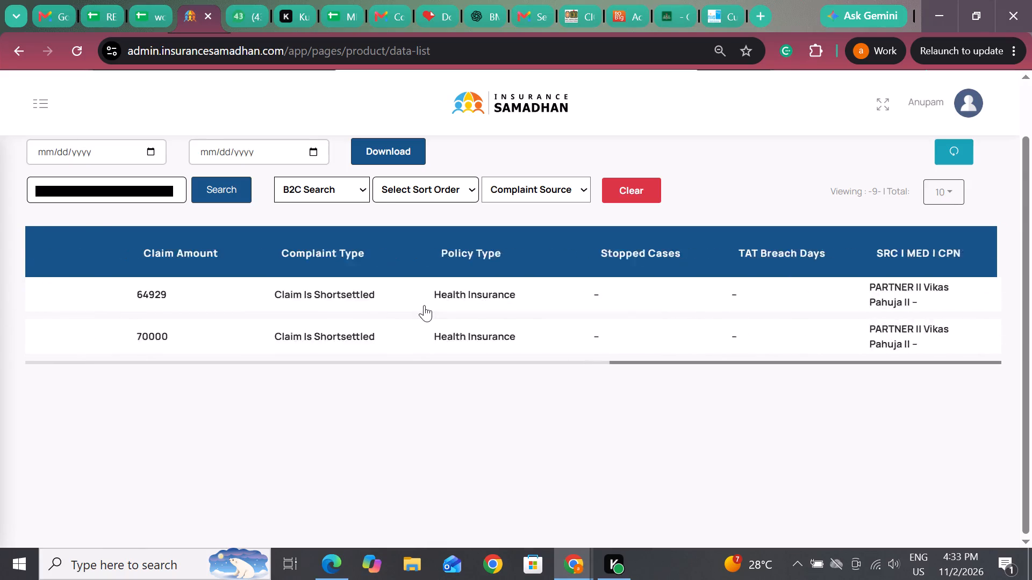
{"action": "scroll", "coordinate": [424, 305], "scroll_direction": "right", "scroll_amount": 9}
{"action": "scroll", "coordinate": [424, 305], "scroll_direction": "left", "scroll_amount": 8}
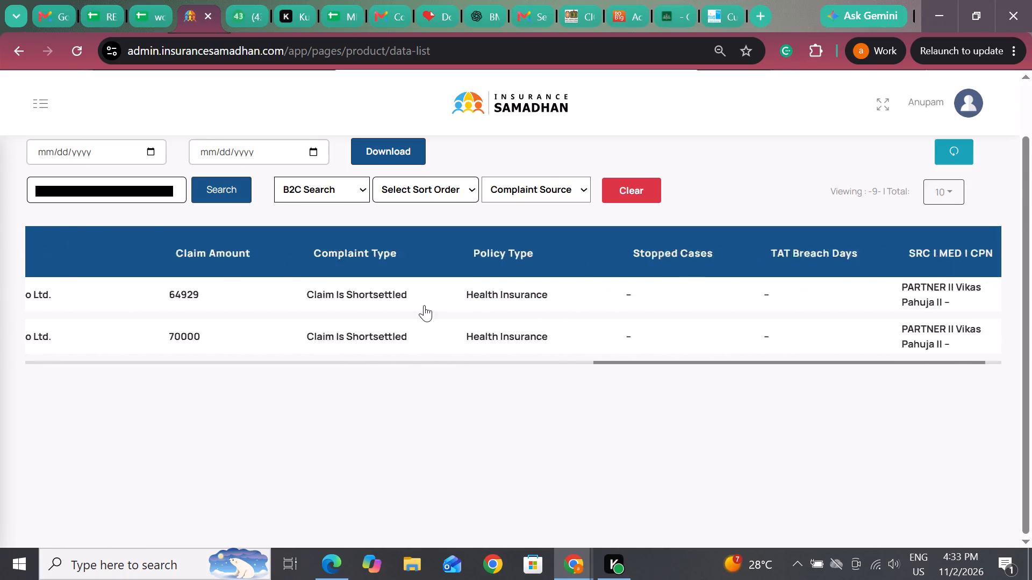
{"action": "scroll", "coordinate": [424, 305], "scroll_direction": "left", "scroll_amount": 5}
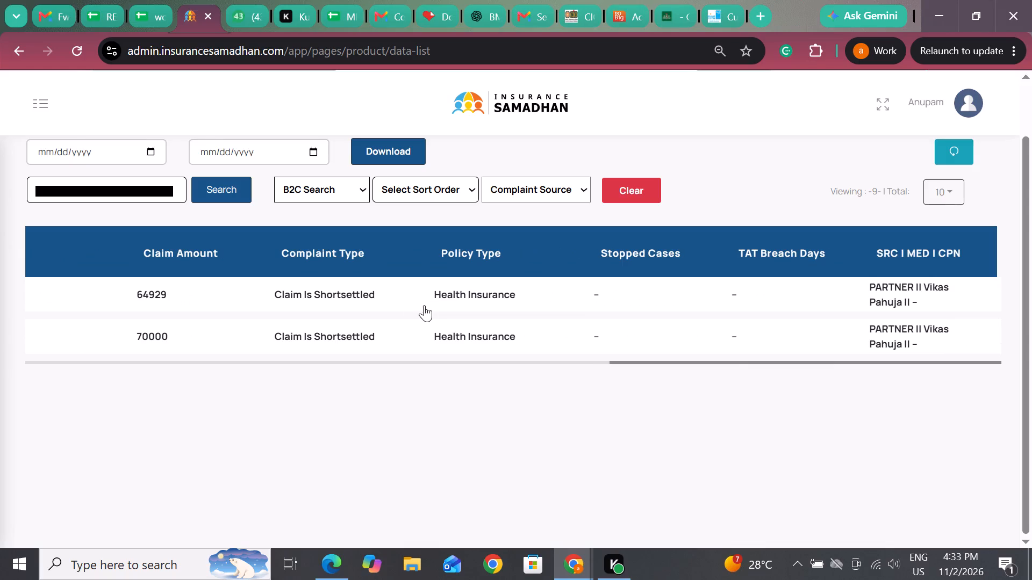
{"action": "scroll", "coordinate": [361, 303], "scroll_direction": "up", "scroll_amount": 1}
{"action": "scroll", "coordinate": [361, 303], "scroll_direction": "left", "scroll_amount": 3}
{"action": "scroll", "coordinate": [361, 303], "scroll_direction": "right", "scroll_amount": 2}
{"action": "scroll", "coordinate": [279, 313], "scroll_direction": "right", "scroll_amount": 6}
{"action": "scroll", "coordinate": [286, 335], "scroll_direction": "down", "scroll_amount": 6}
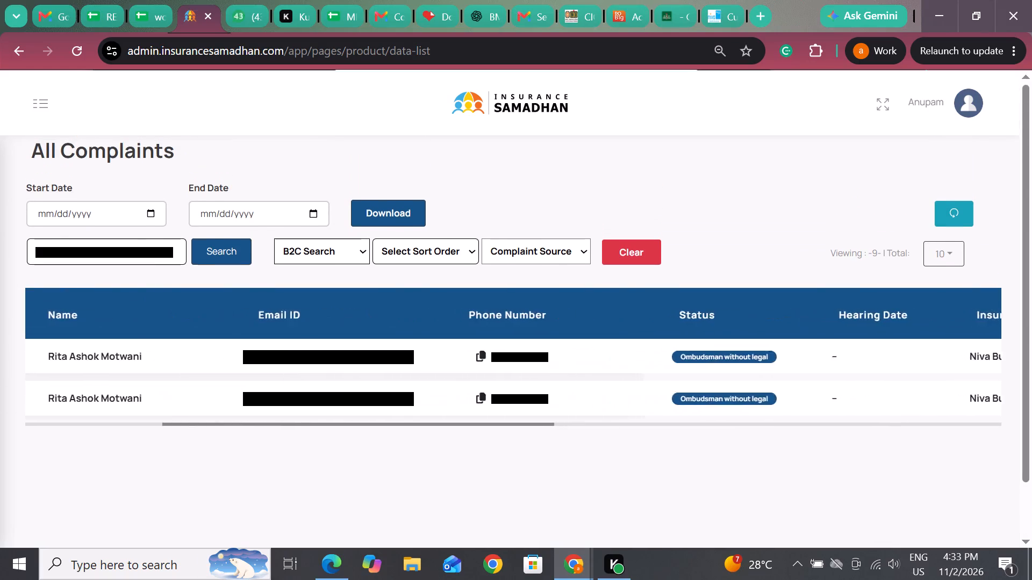
{"action": "scroll", "coordinate": [260, 394], "scroll_direction": "right", "scroll_amount": 7}
{"action": "scroll", "coordinate": [266, 320], "scroll_direction": "down", "scroll_amount": 4}
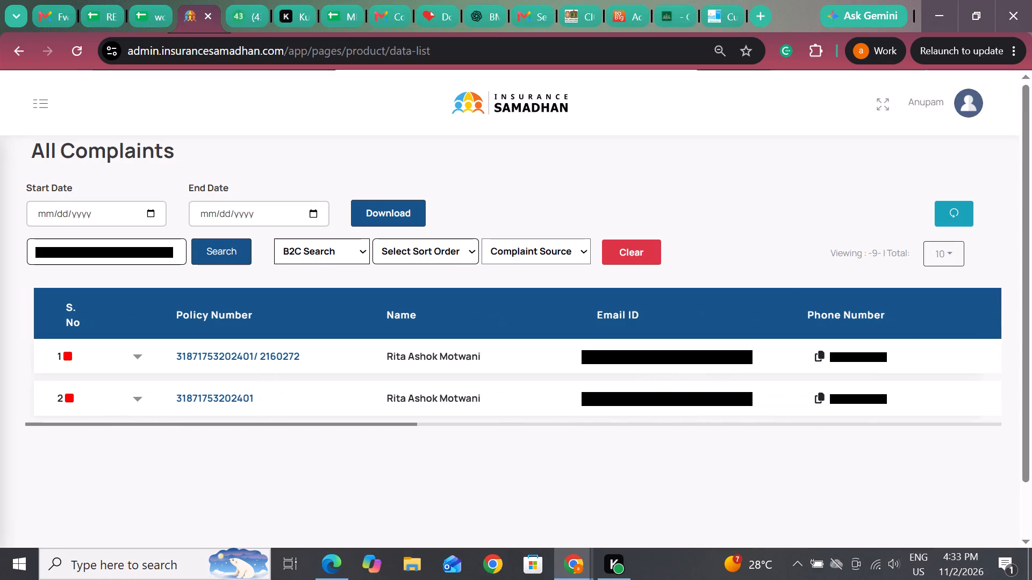
Copy the customer's phone number from the first complaint row.
{"action": "scroll", "coordinate": [398, 367], "scroll_direction": "left", "scroll_amount": 3}
{"action": "left_click", "coordinate": [411, 357]}
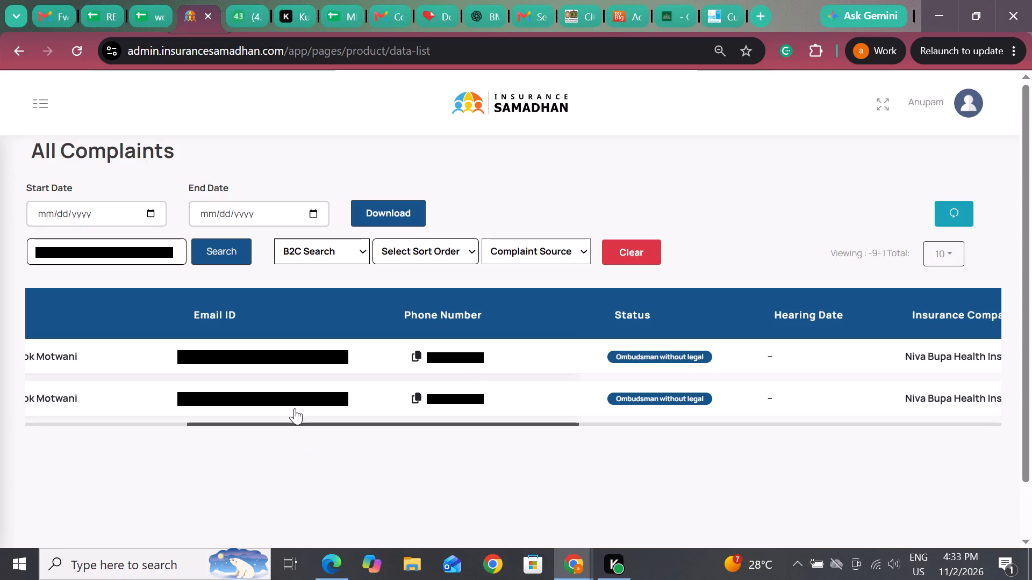
{"action": "left_click", "coordinate": [421, 354]}
{"action": "left_click", "coordinate": [413, 356]}
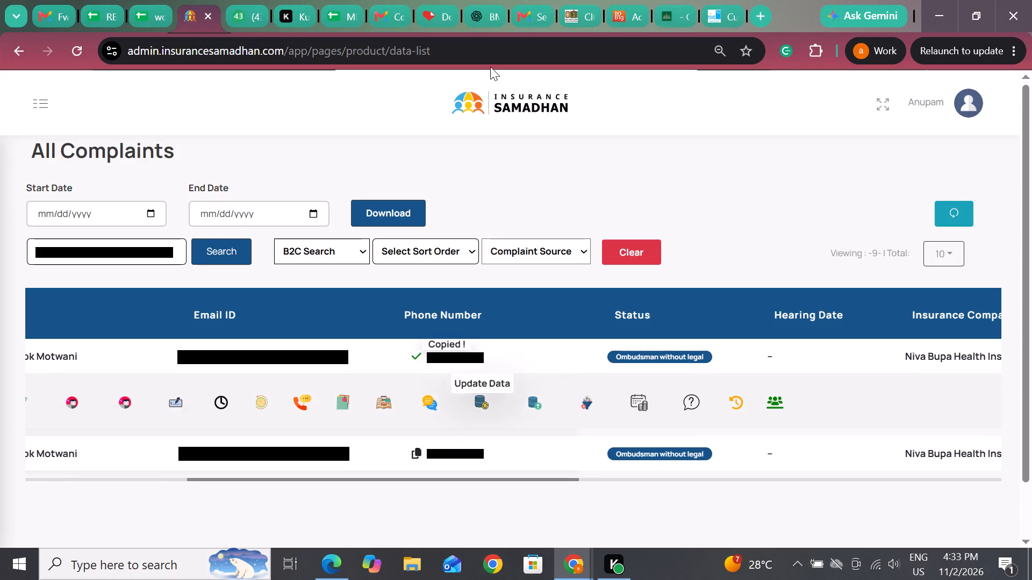
Switch to Smartflo, replace the dialer's number with the copied customer phone number and place the call.
{"action": "left_click", "coordinate": [619, 29]}
{"action": "double_click", "coordinate": [443, 174]}
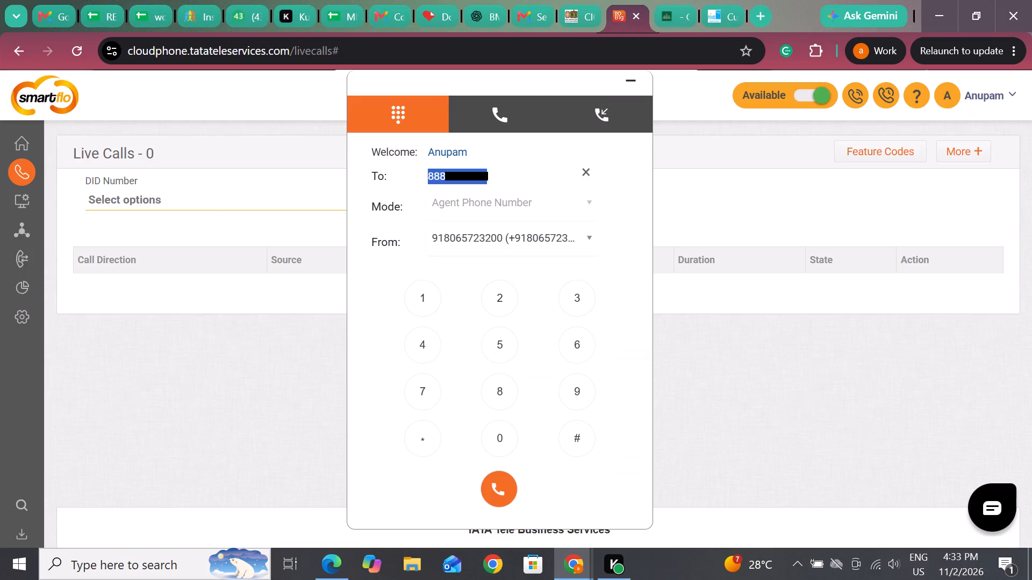
{"action": "key", "text": "ctrl+v"}
{"action": "left_click", "coordinate": [499, 485]}
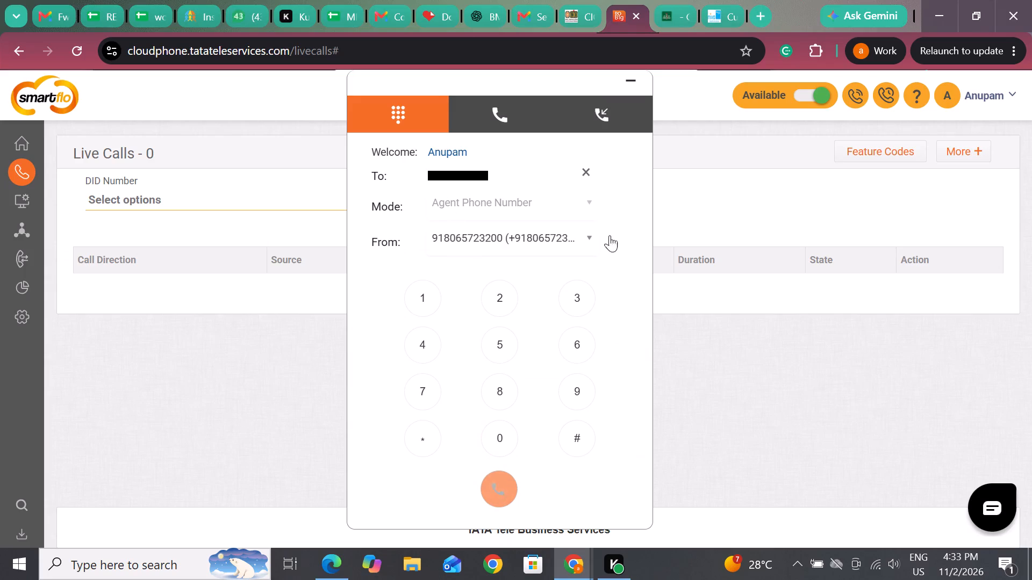
{"action": "scroll", "coordinate": [278, 31], "scroll_direction": "up", "scroll_amount": 5}
Return to the complaint list and collapse the action row of the customer's first complaint.
{"action": "left_click", "coordinate": [191, 15]}
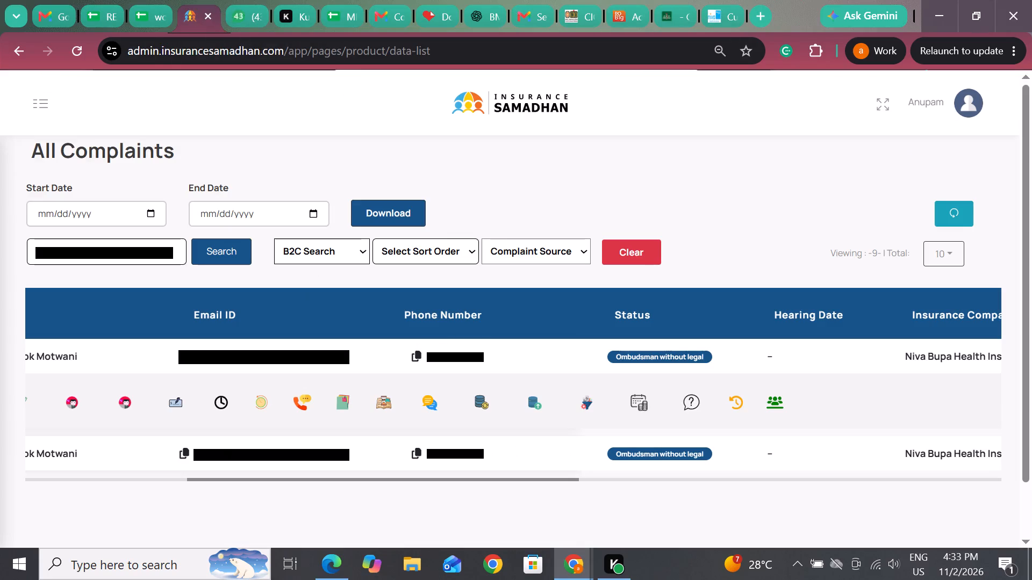
{"action": "scroll", "coordinate": [259, 396], "scroll_direction": "right", "scroll_amount": 2}
{"action": "left_click", "coordinate": [143, 354]}
{"action": "scroll", "coordinate": [341, 357], "scroll_direction": "left", "scroll_amount": 1}
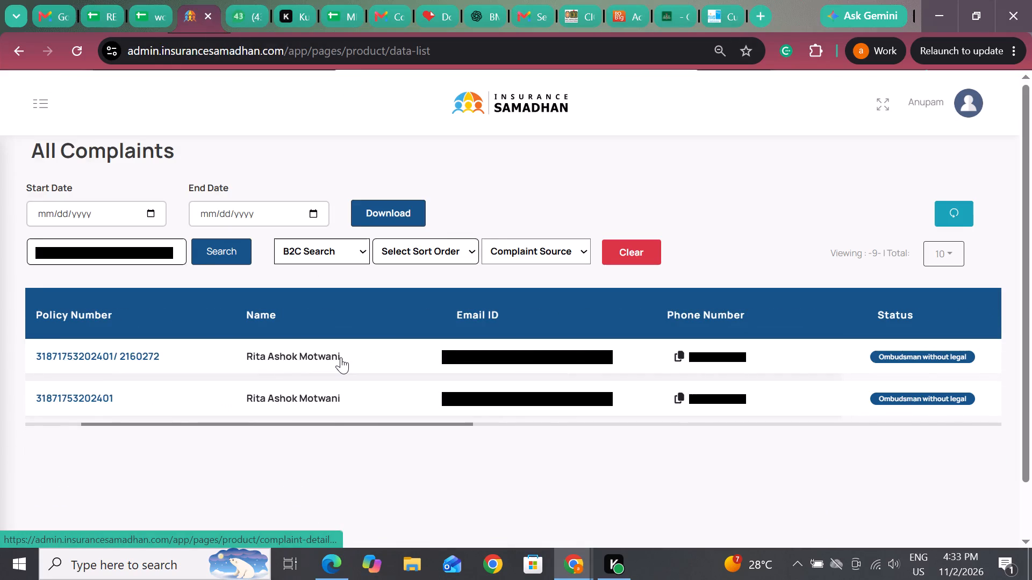
{"action": "scroll", "coordinate": [341, 357], "scroll_direction": "left", "scroll_amount": 1}
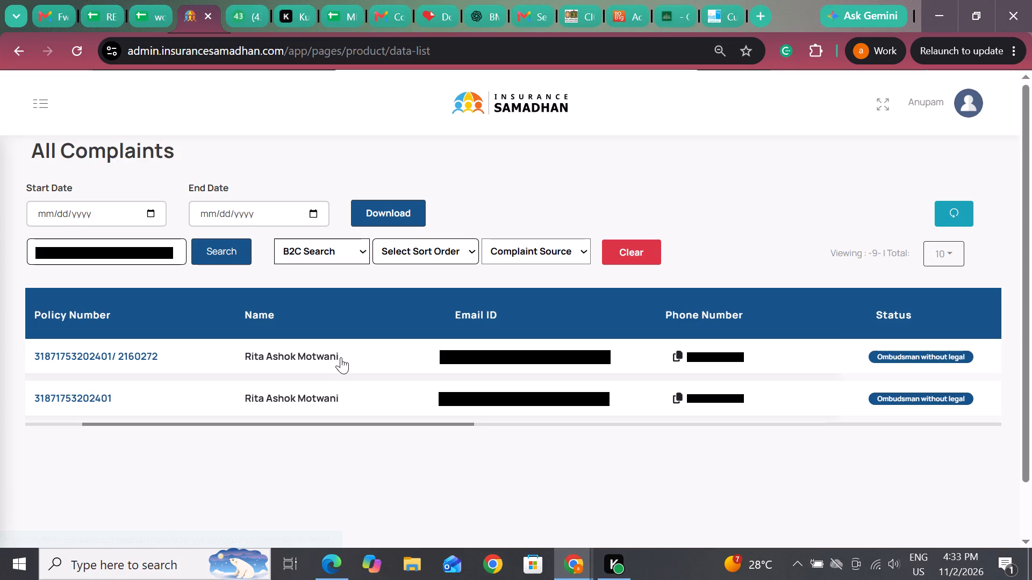